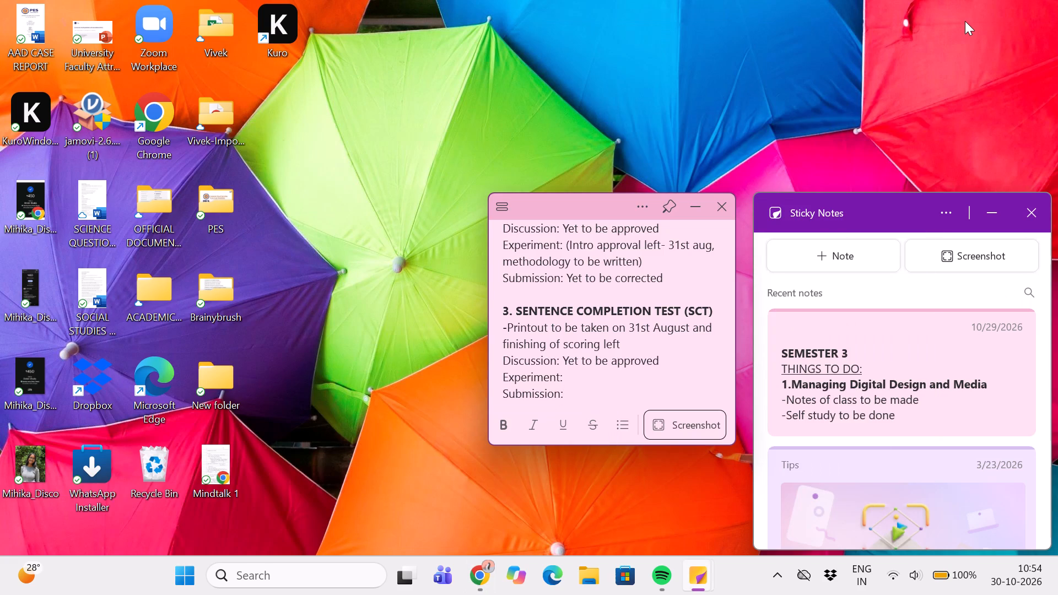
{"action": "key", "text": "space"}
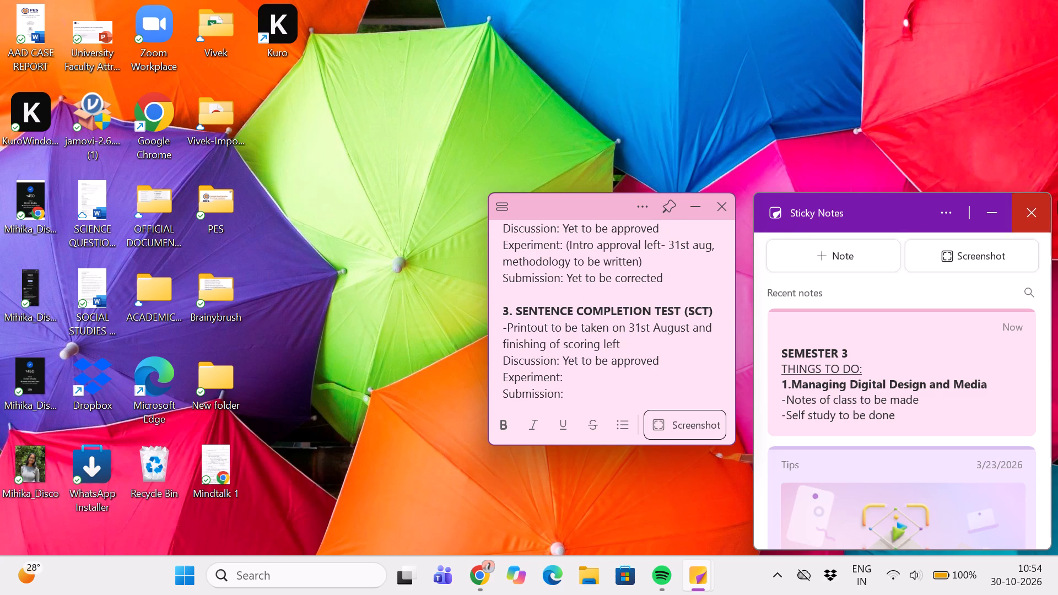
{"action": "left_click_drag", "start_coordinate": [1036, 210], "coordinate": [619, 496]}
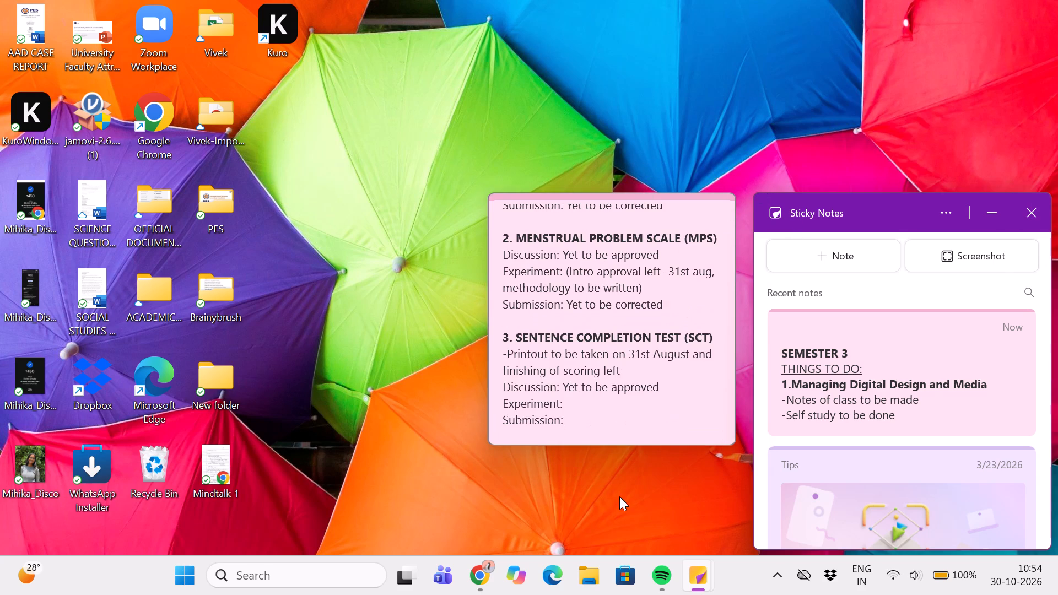
Open the AAD CASE REPORT document from the desktop in Word.
{"action": "left_click", "coordinate": [39, 13]}
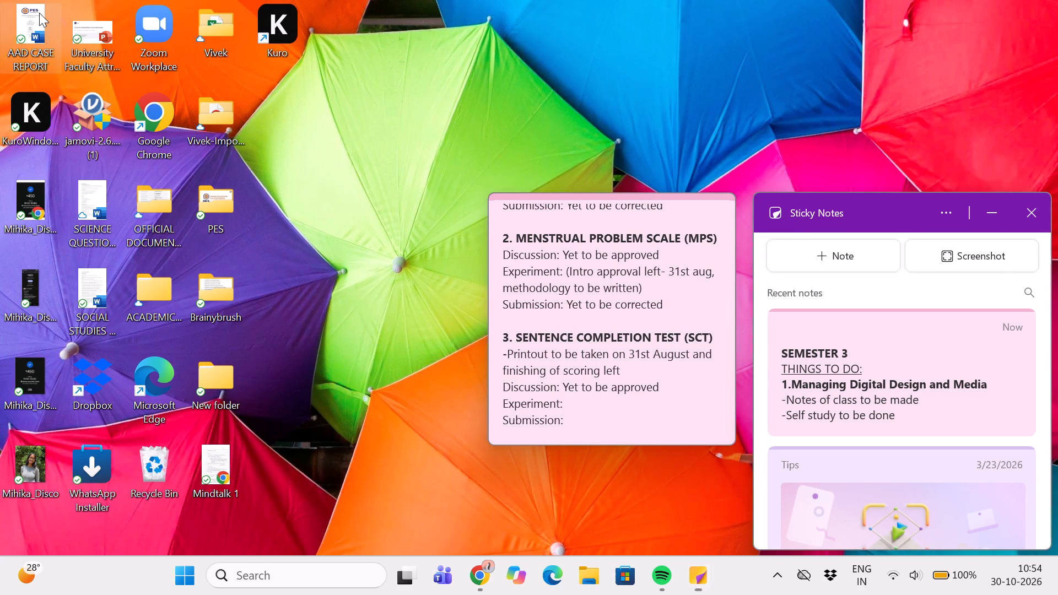
{"action": "double_click", "coordinate": [39, 13]}
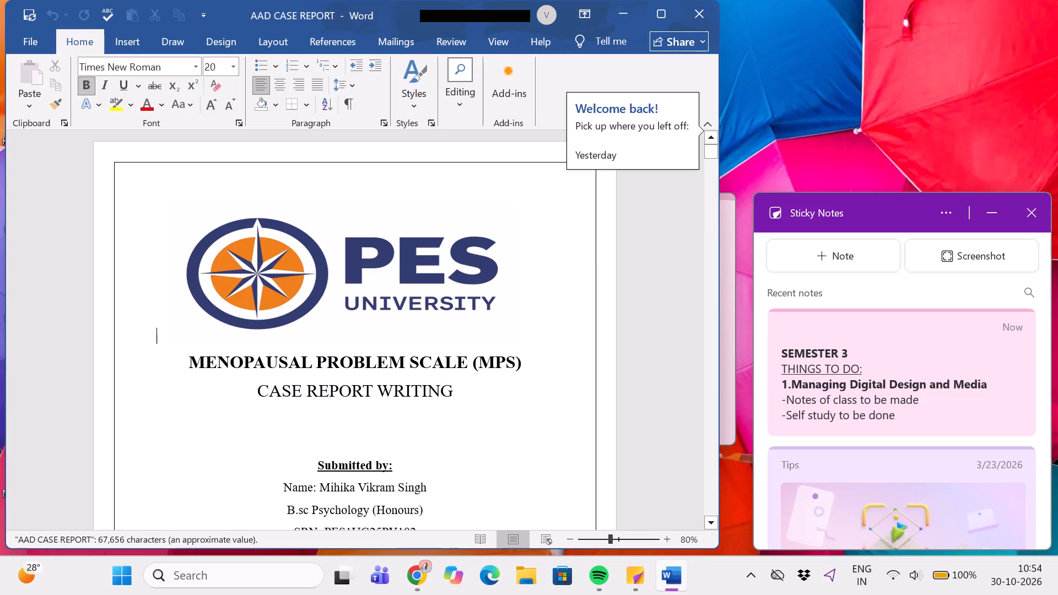
Look through the case report's cover page, table of contents and the start of Chapter 1.
{"action": "scroll", "coordinate": [215, 323], "scroll_direction": "down", "scroll_amount": 4}
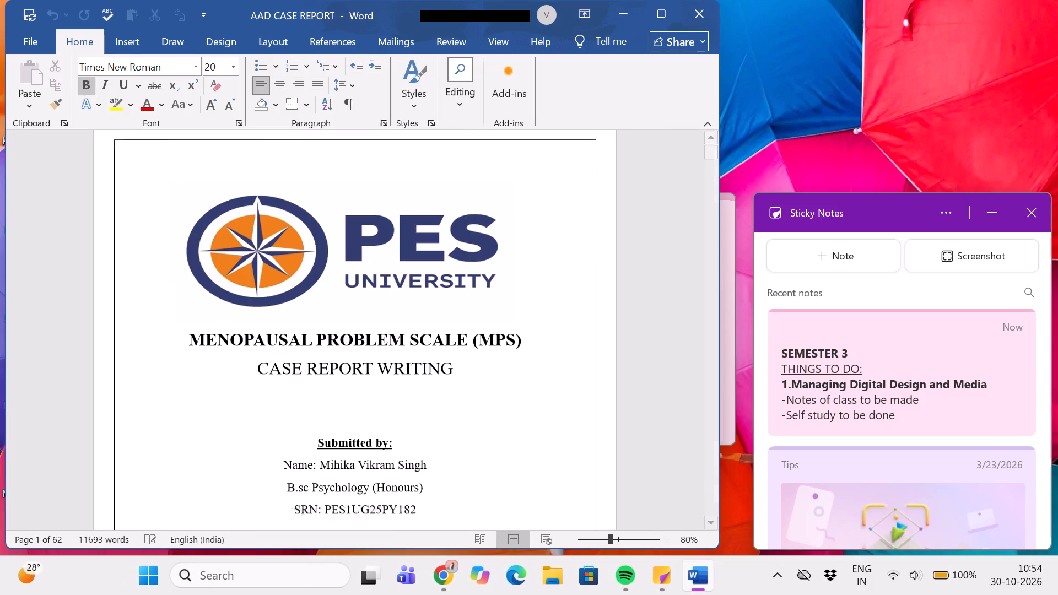
{"action": "scroll", "coordinate": [215, 323], "scroll_direction": "down", "scroll_amount": 10}
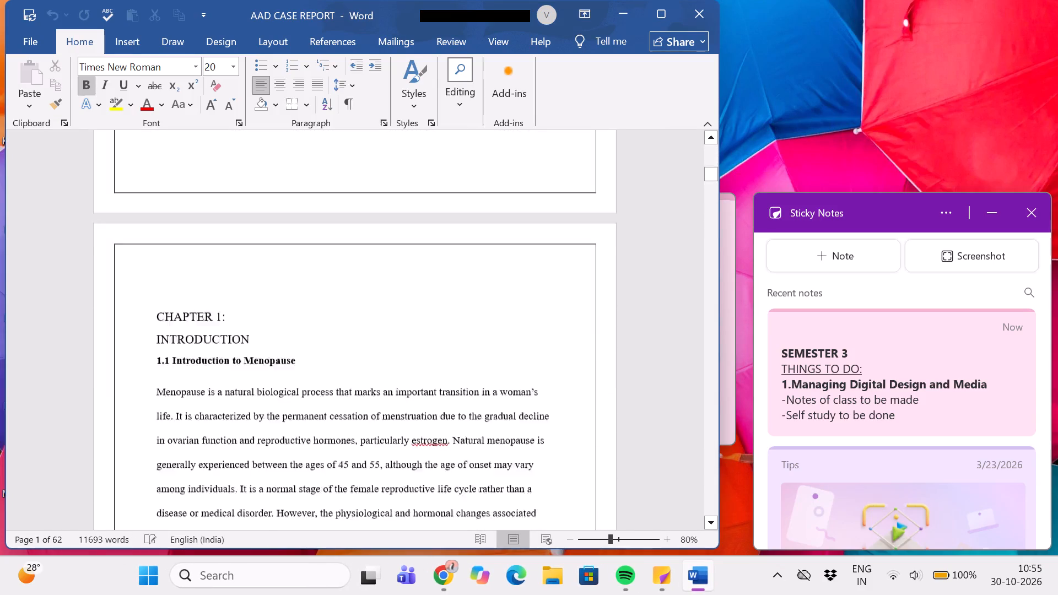
{"action": "scroll", "coordinate": [215, 323], "scroll_direction": "down", "scroll_amount": 2}
{"action": "scroll", "coordinate": [215, 323], "scroll_direction": "up", "scroll_amount": 1}
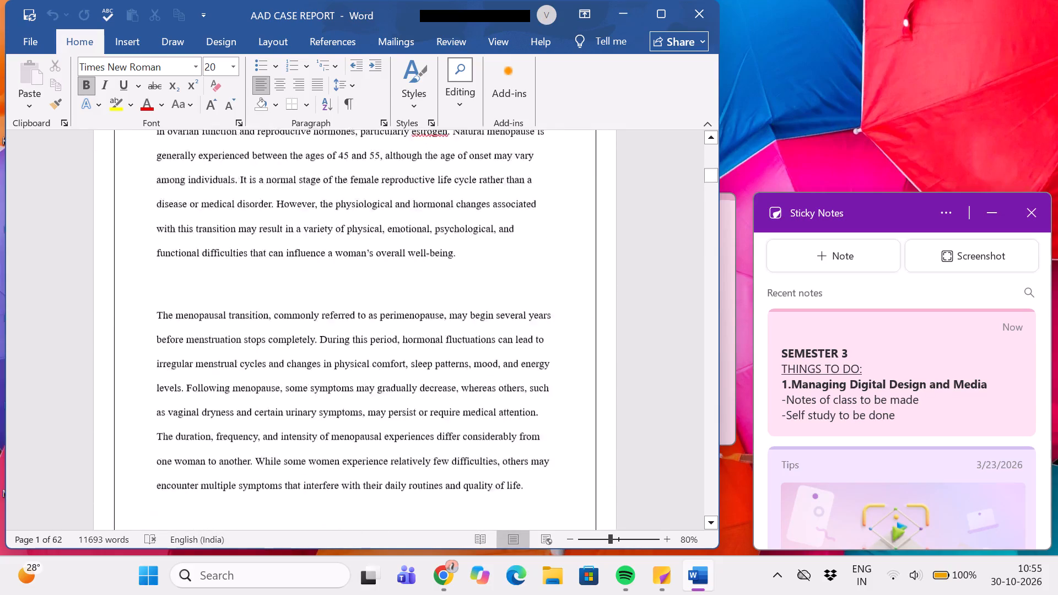
{"action": "scroll", "coordinate": [215, 323], "scroll_direction": "up", "scroll_amount": 8}
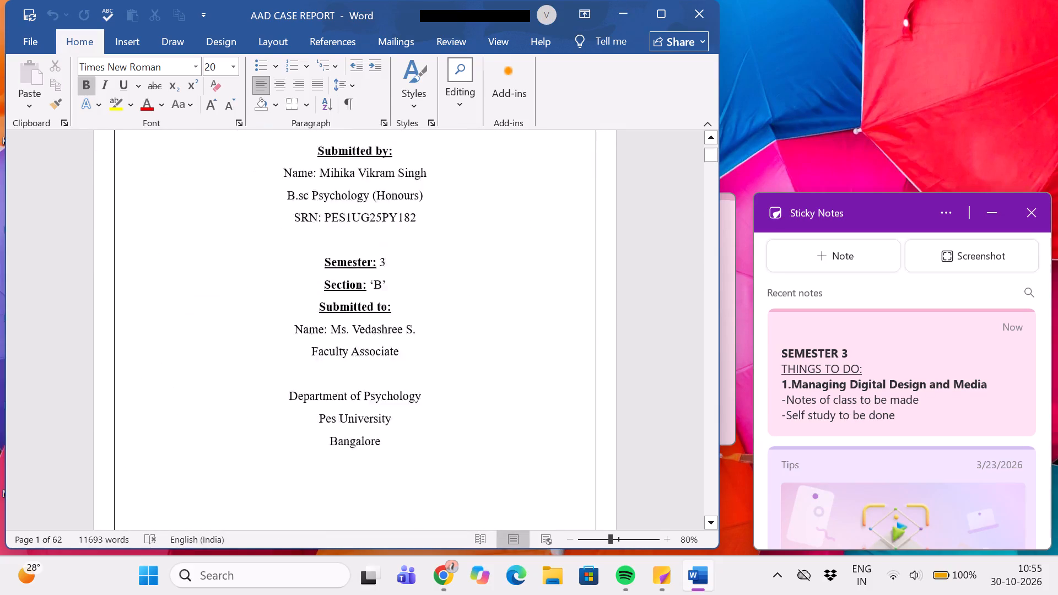
{"action": "scroll", "coordinate": [215, 323], "scroll_direction": "up", "scroll_amount": 1}
{"action": "scroll", "coordinate": [215, 323], "scroll_direction": "down", "scroll_amount": 2}
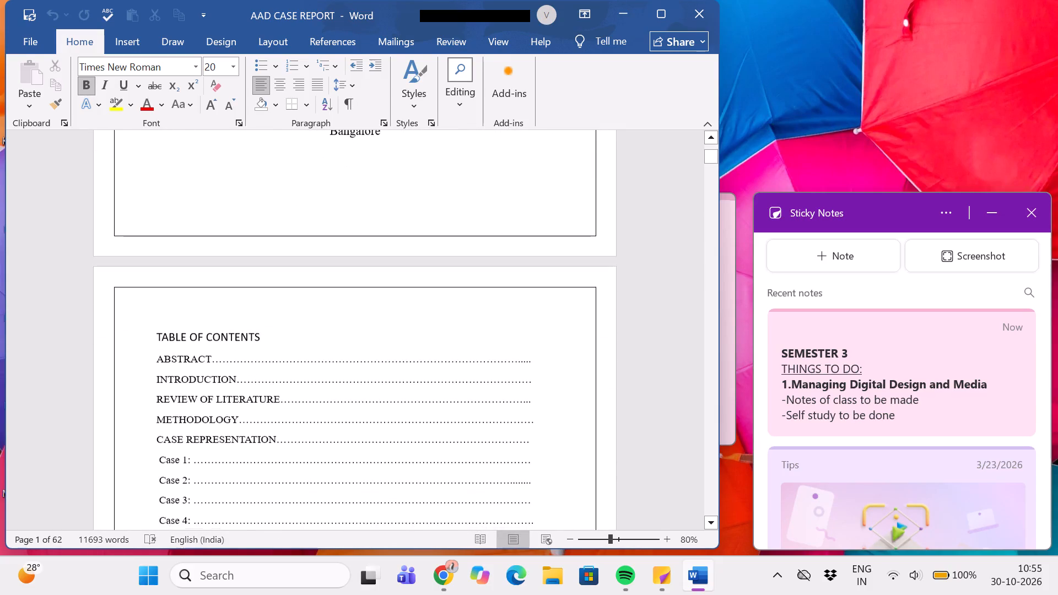
{"action": "scroll", "coordinate": [215, 323], "scroll_direction": "down", "scroll_amount": 2}
Copy the start of the table of contents, from the TABLE OF CONTENTS heading into the METHODOLOGY line.
{"action": "scroll", "coordinate": [215, 323], "scroll_direction": "up", "scroll_amount": 1}
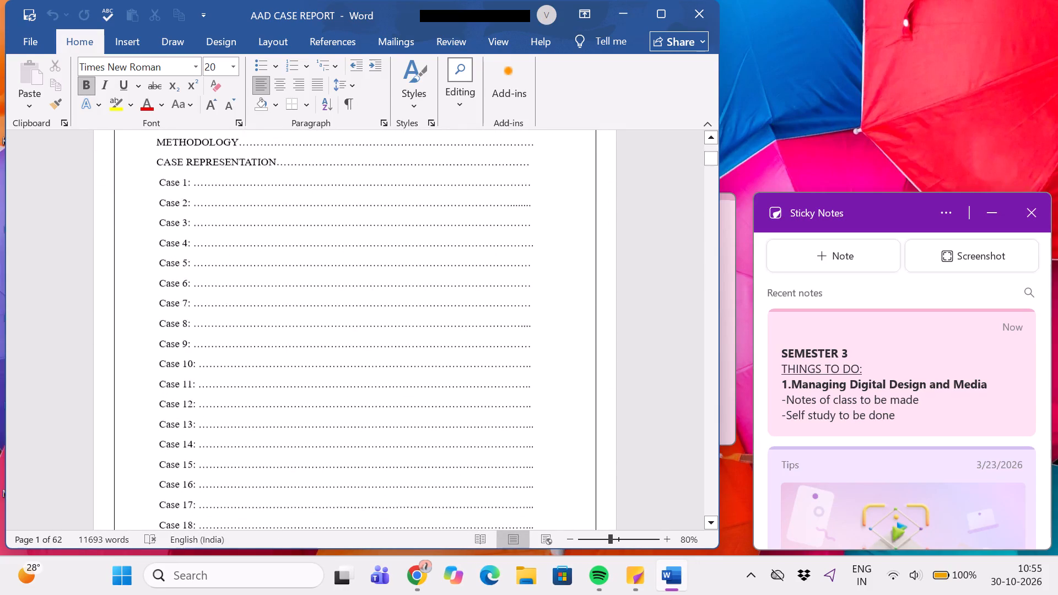
{"action": "scroll", "coordinate": [215, 323], "scroll_direction": "up", "scroll_amount": 2}
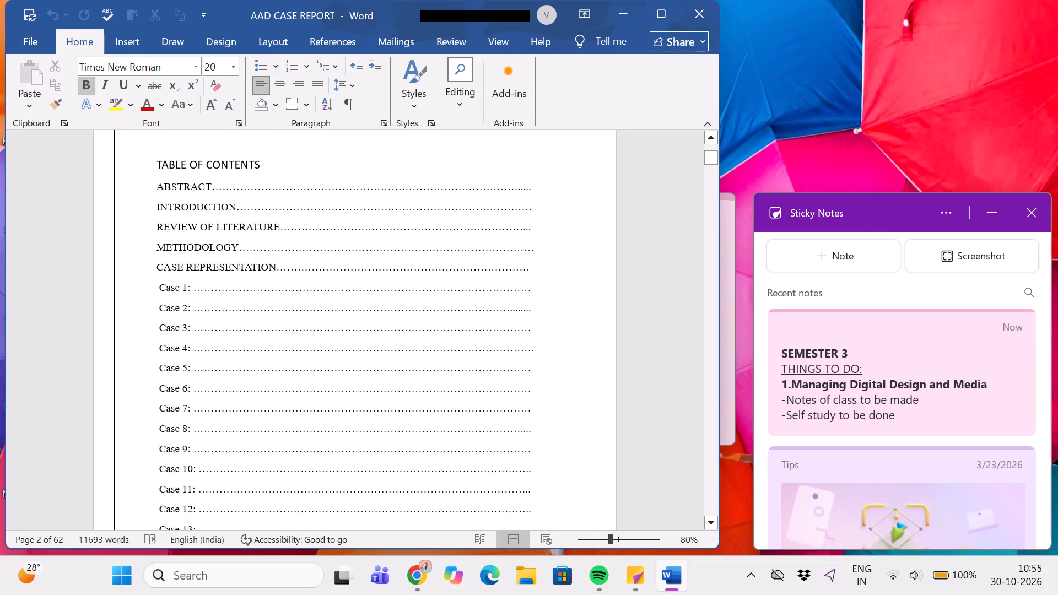
{"action": "right_click_drag", "start_coordinate": [152, 162], "coordinate": [233, 258]}
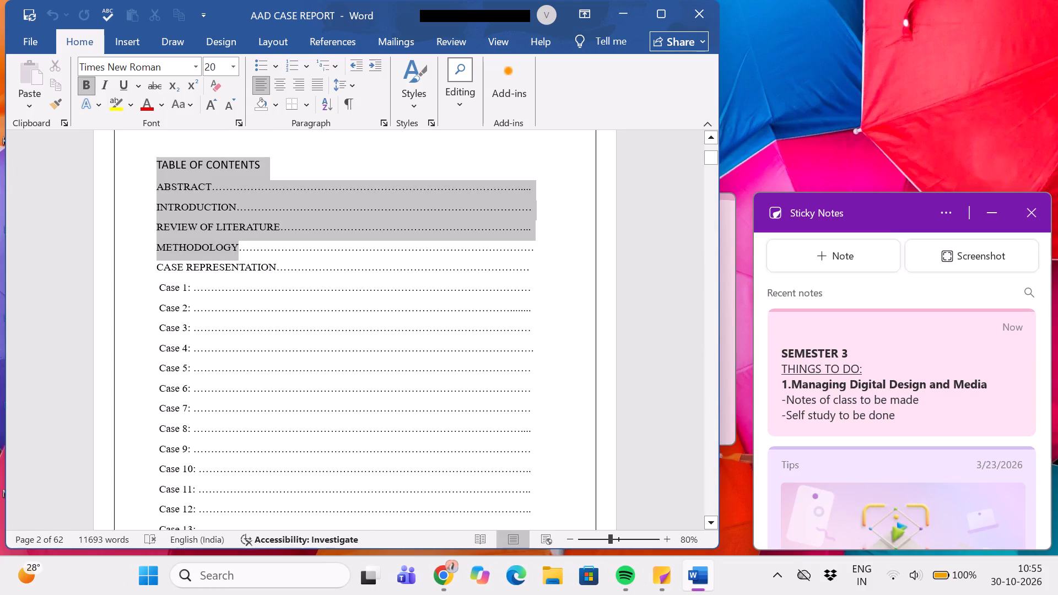
{"action": "right_click_drag", "start_coordinate": [233, 258], "coordinate": [277, 431]}
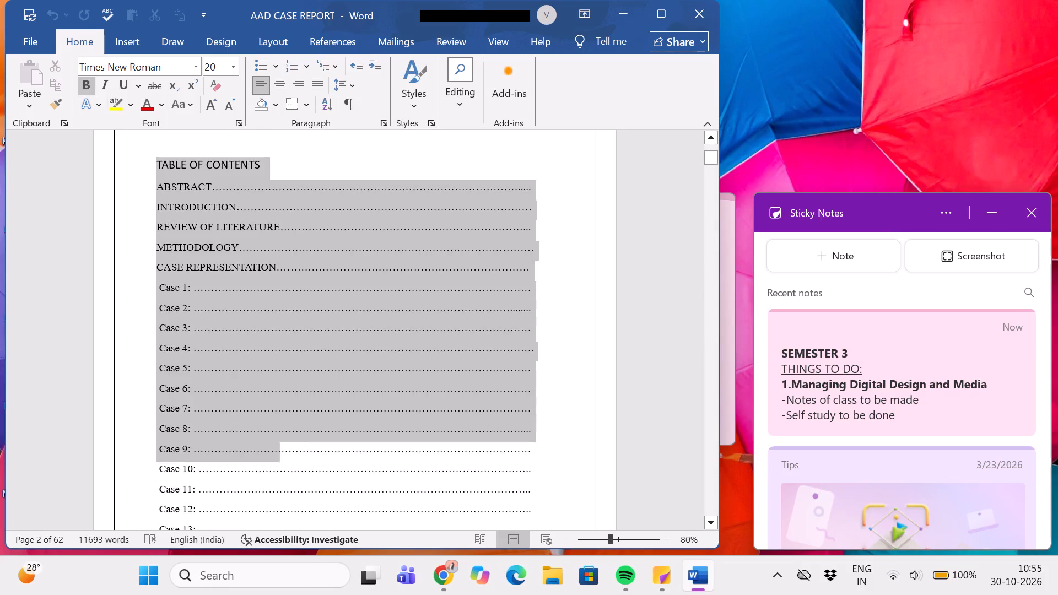
{"action": "right_click_drag", "start_coordinate": [277, 431], "coordinate": [270, 254]}
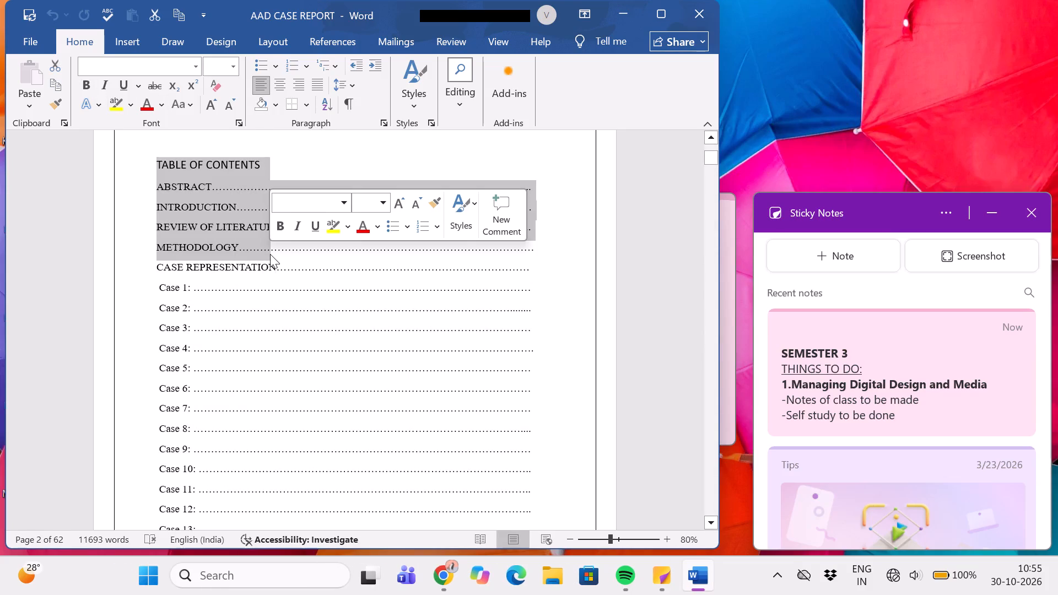
{"action": "right_click", "coordinate": [207, 224]}
{"action": "left_click", "coordinate": [235, 279]}
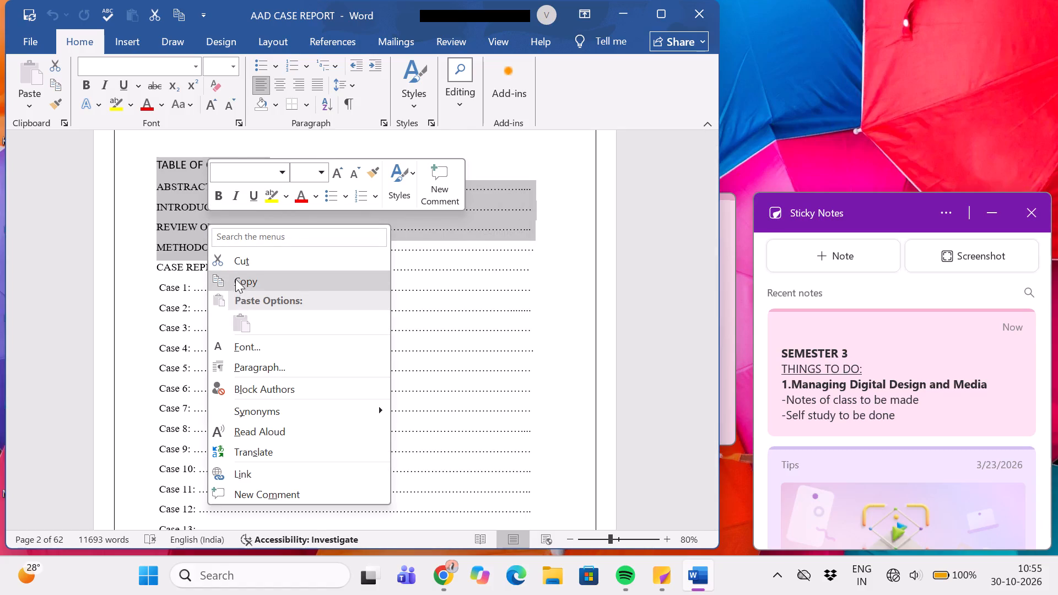
Minimise the case report and open the Windows search.
{"action": "left_click", "coordinate": [686, 591]}
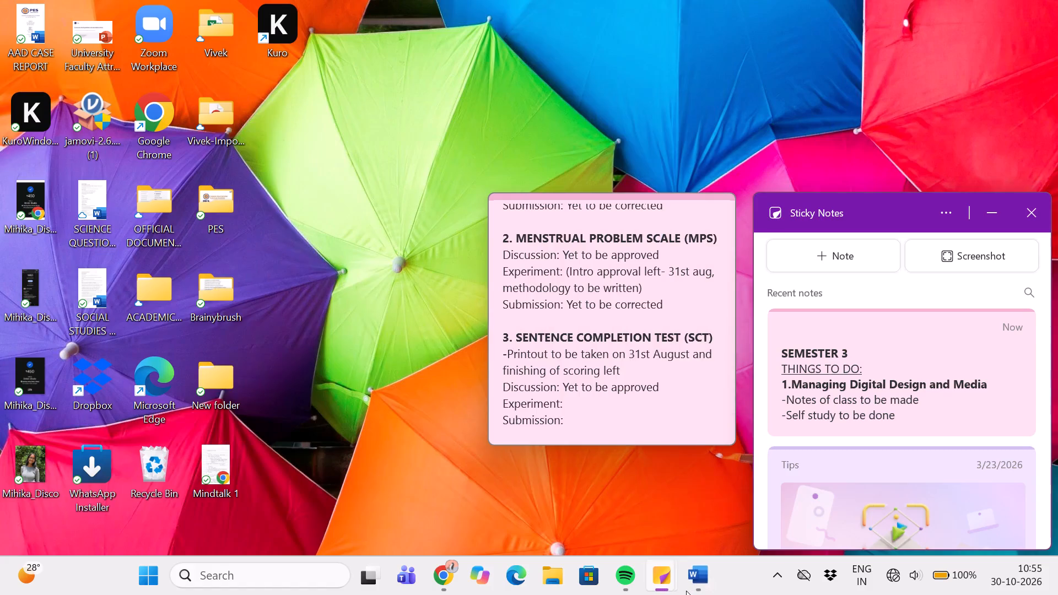
{"action": "left_click", "coordinate": [278, 566]}
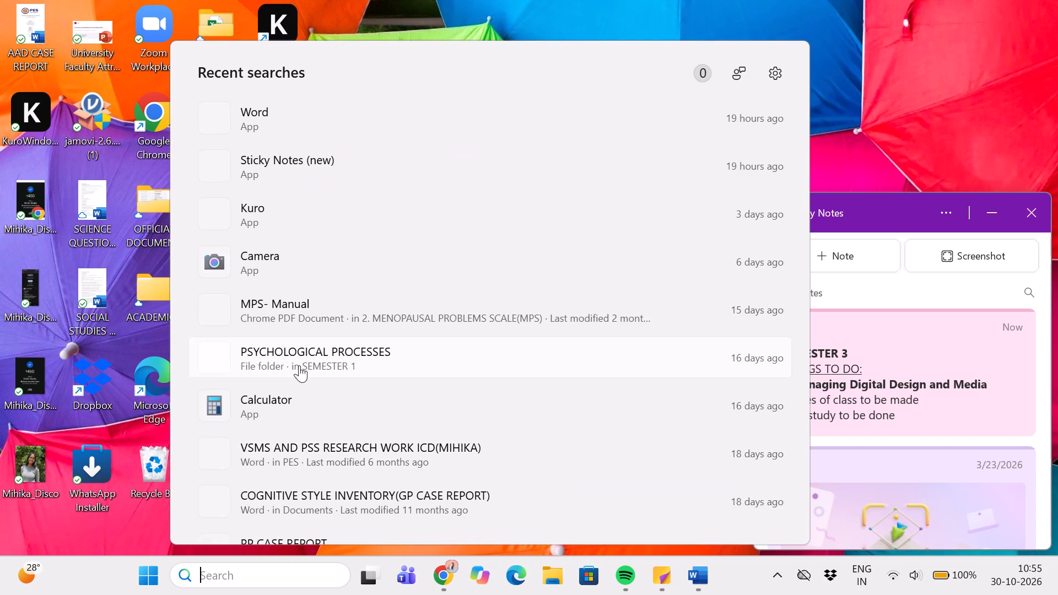
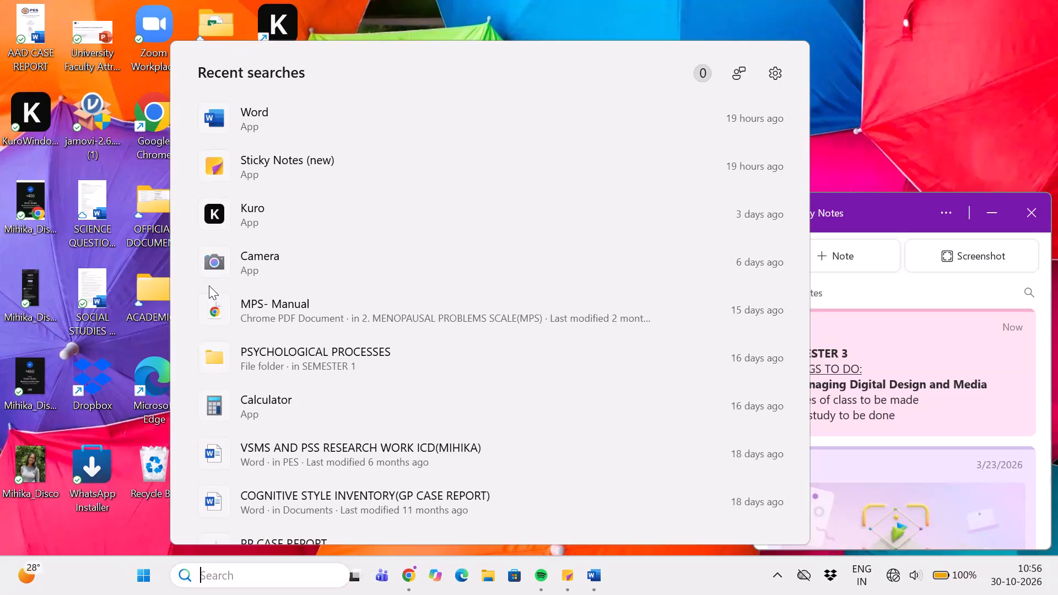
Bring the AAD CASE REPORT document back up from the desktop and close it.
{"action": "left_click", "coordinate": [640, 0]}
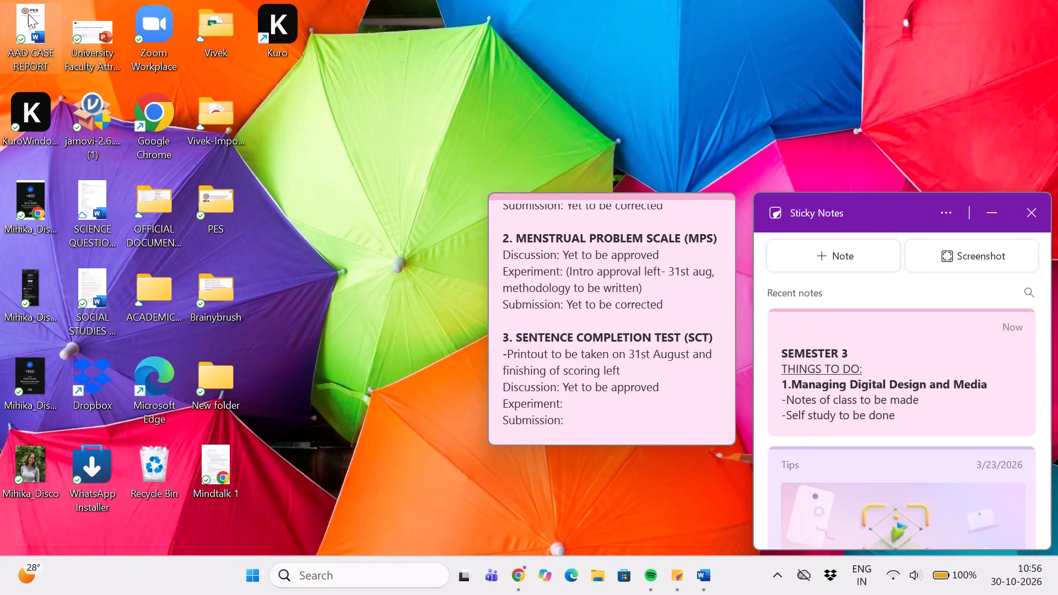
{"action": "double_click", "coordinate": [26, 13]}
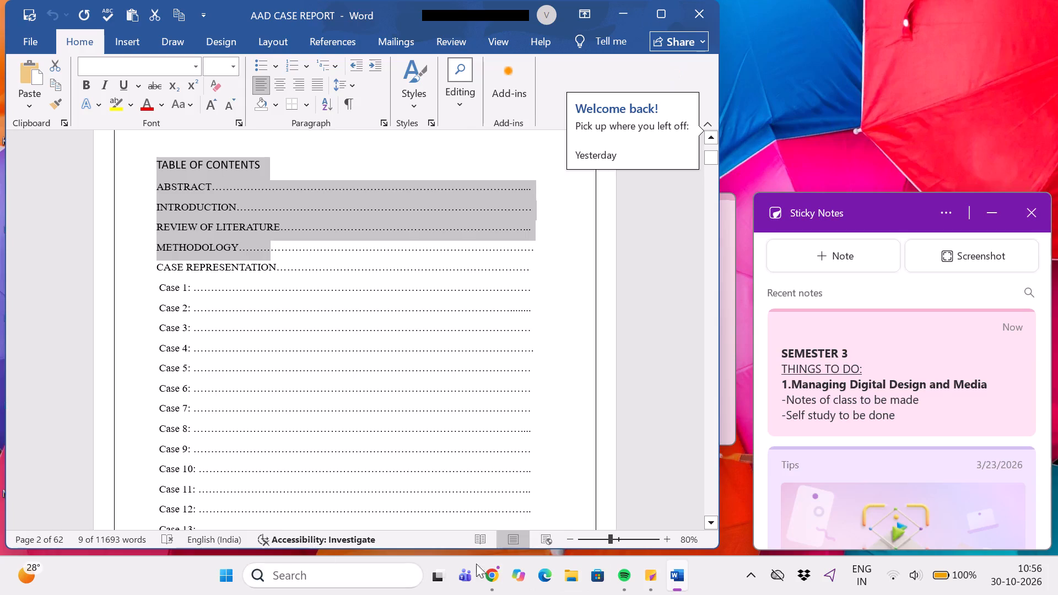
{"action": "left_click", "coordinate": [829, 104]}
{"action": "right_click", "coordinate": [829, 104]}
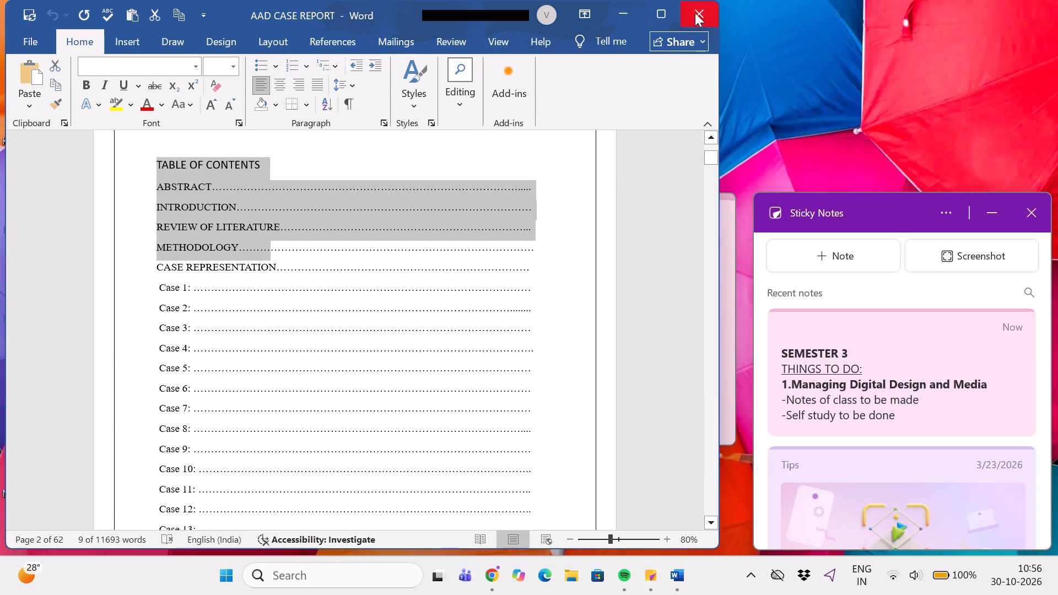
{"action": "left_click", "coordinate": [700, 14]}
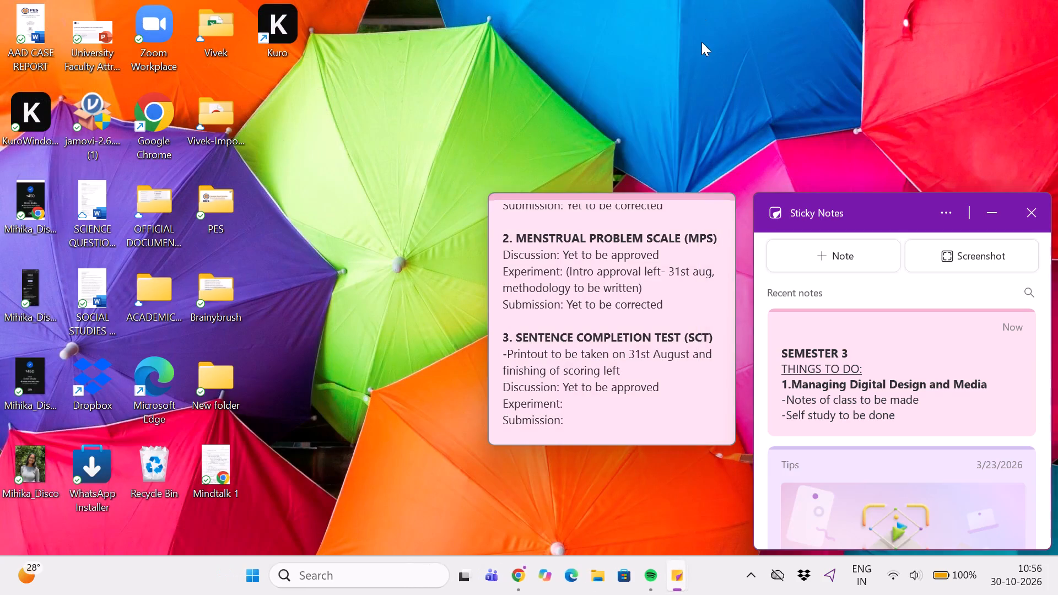
Find Word through the Windows search and create a new blank document in it.
{"action": "right_click", "coordinate": [701, 42]}
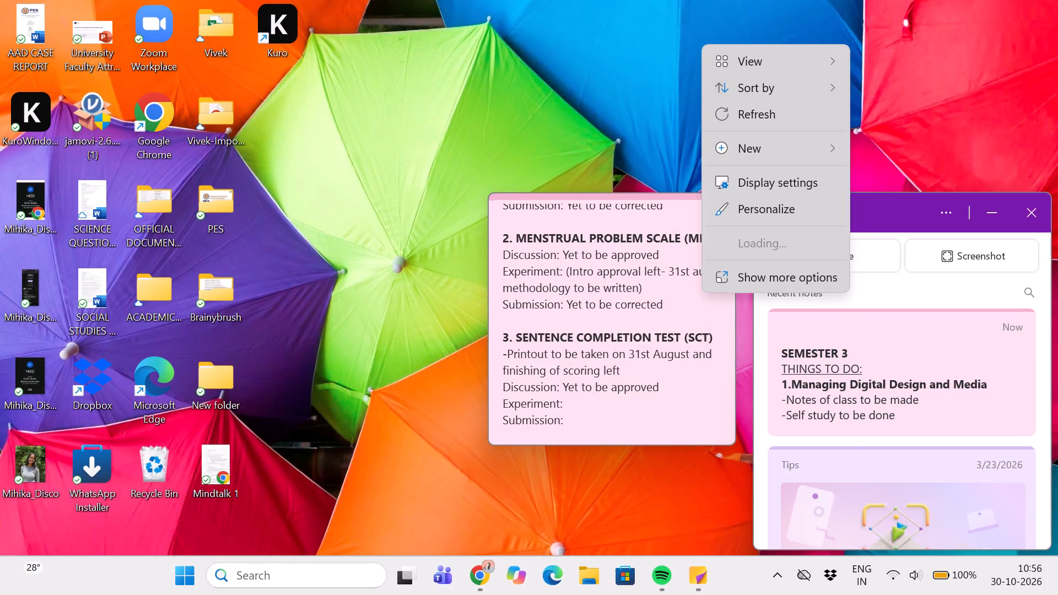
{"action": "left_click", "coordinate": [311, 585]}
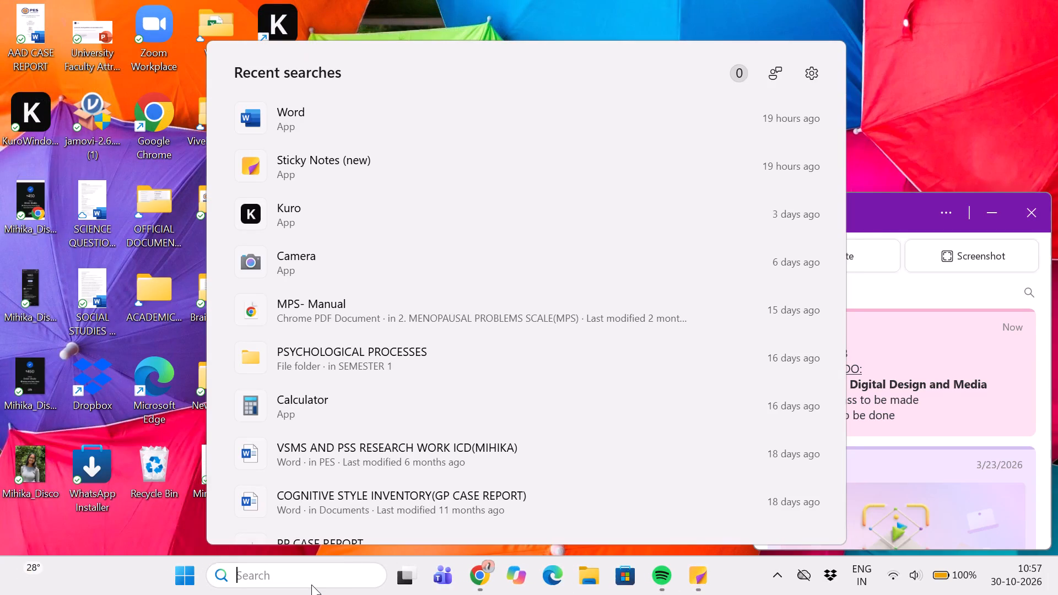
{"action": "type", "text": "WORD"}
{"action": "key", "text": "Return"}
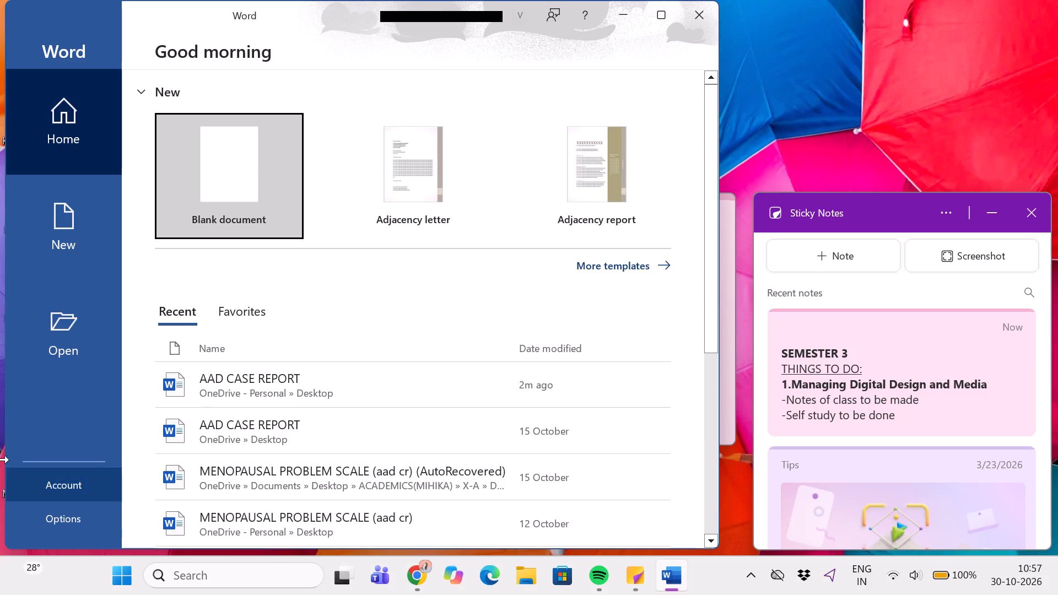
{"action": "left_click", "coordinate": [235, 179]}
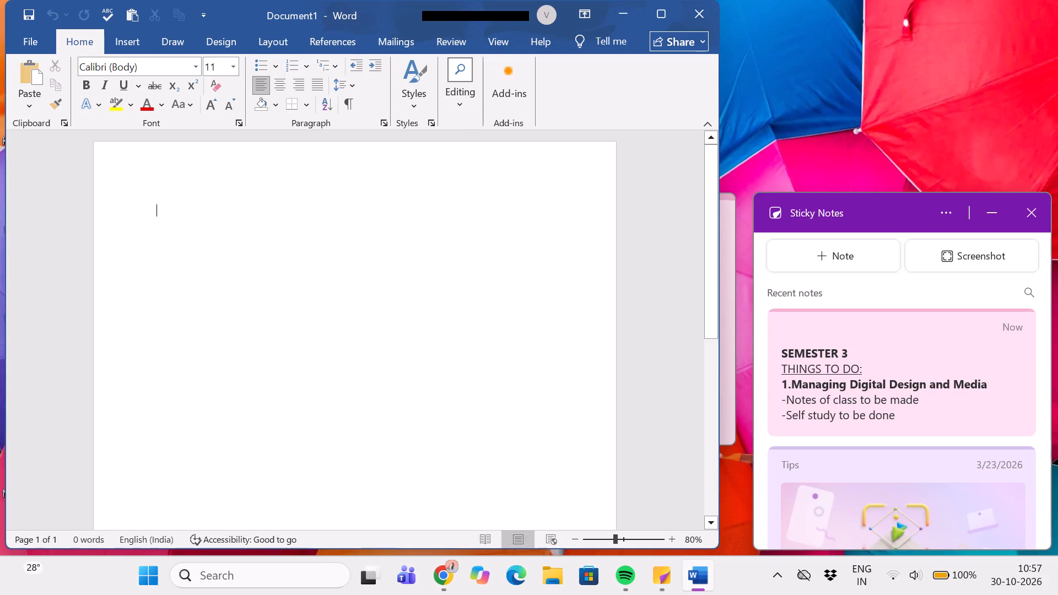
Apply a Box page border to the whole blank document.
{"action": "left_click", "coordinate": [120, 44]}
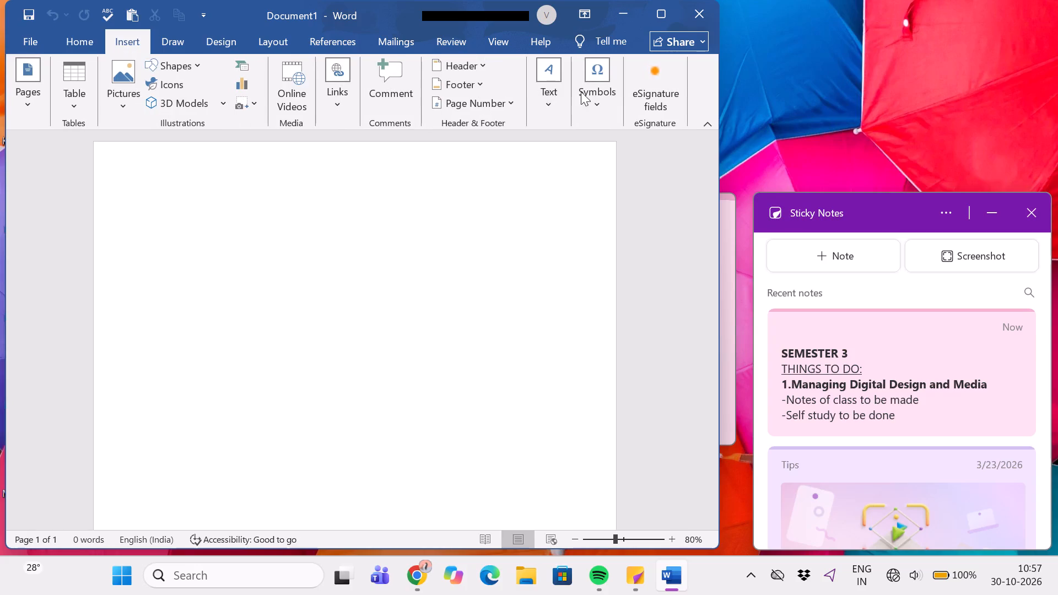
{"action": "left_click", "coordinate": [190, 38]}
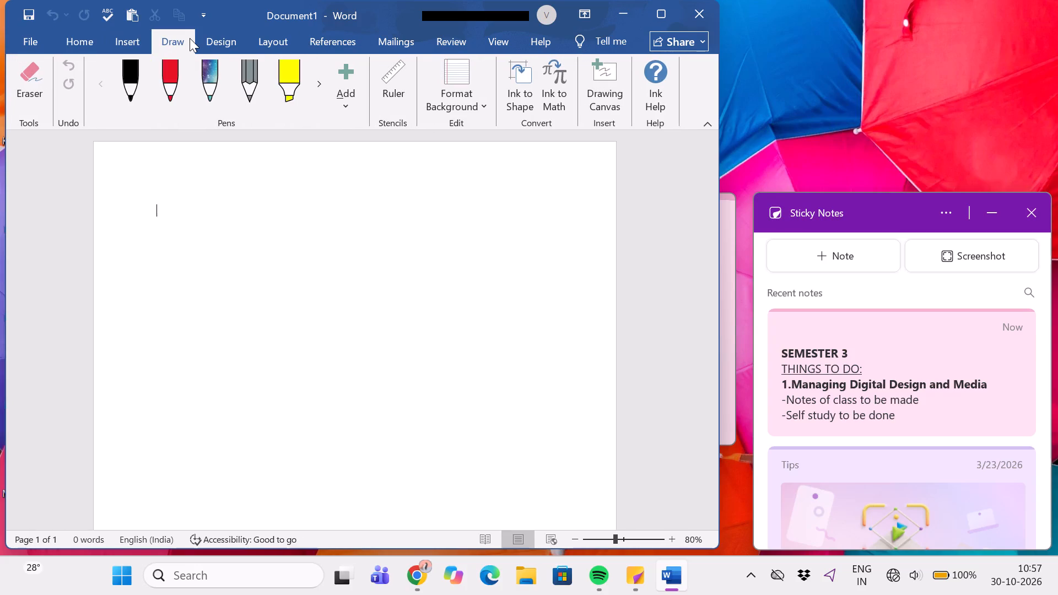
{"action": "left_click", "coordinate": [231, 36]}
{"action": "left_click", "coordinate": [617, 91]}
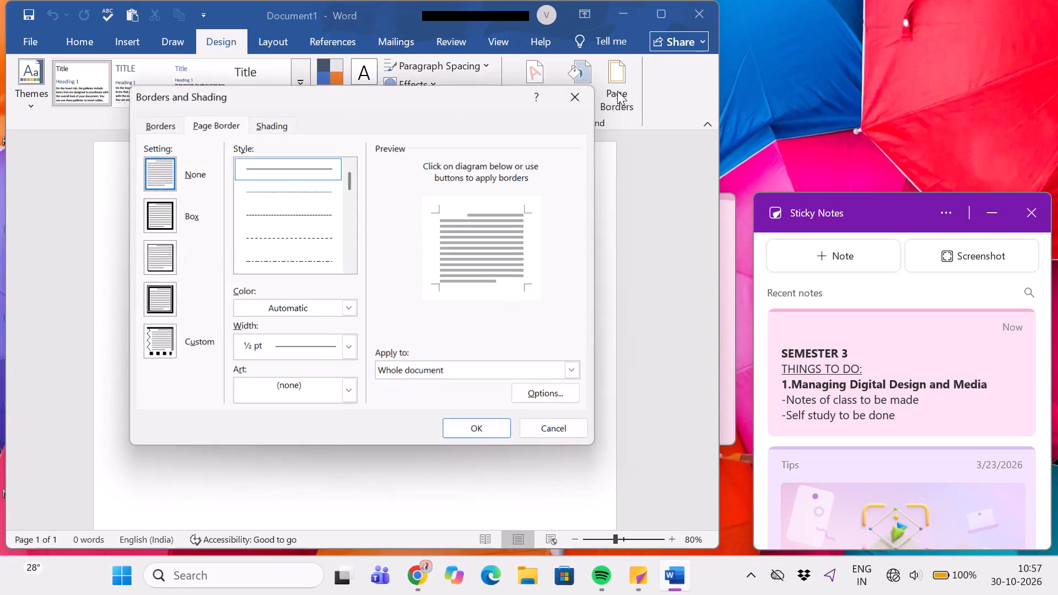
{"action": "left_click", "coordinate": [168, 226]}
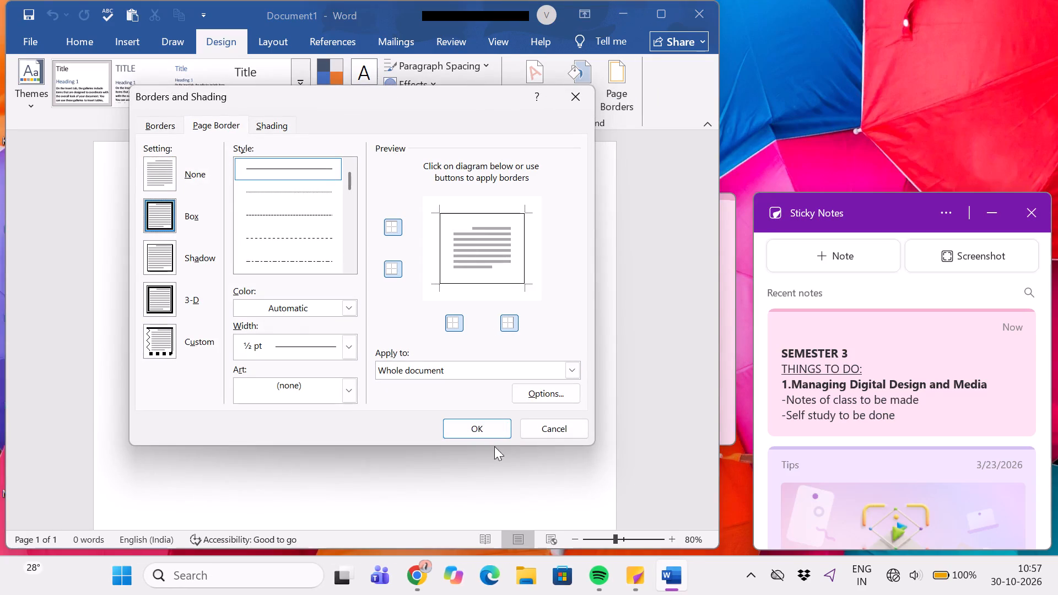
{"action": "left_click", "coordinate": [487, 428]}
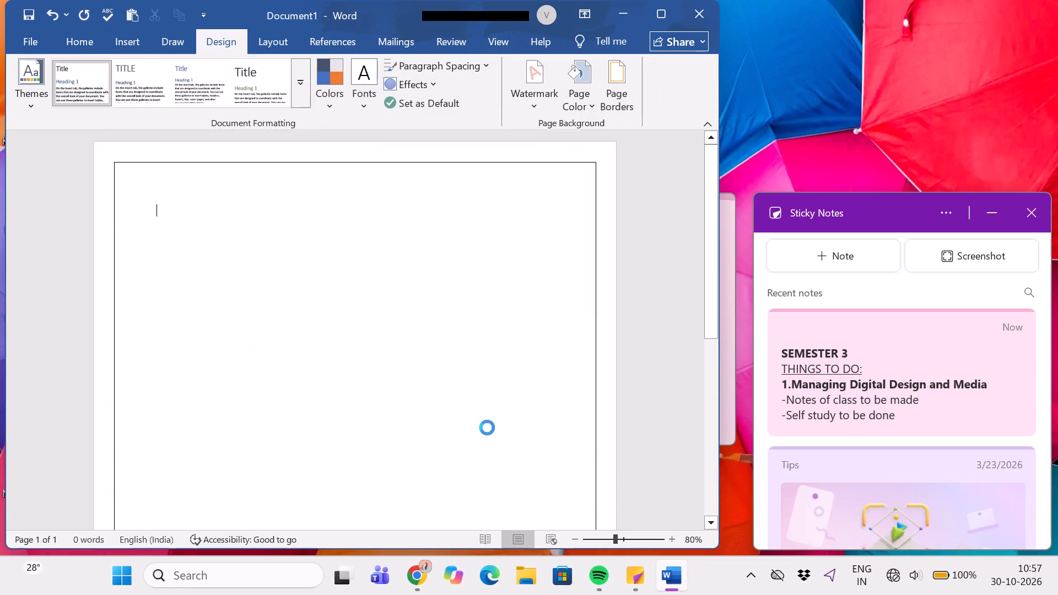
Reopen AAD CASE REPORT from the desktop and copy its entire cover page, from the PES University logo to below the Bangalore line.
{"action": "left_click", "coordinate": [677, 583]}
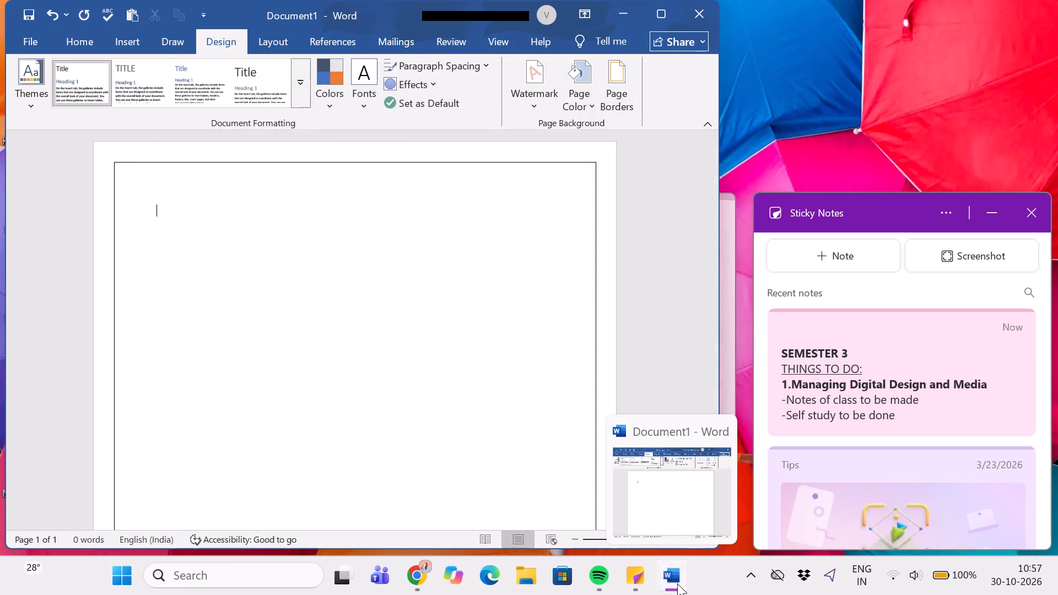
{"action": "double_click", "coordinate": [34, 37]}
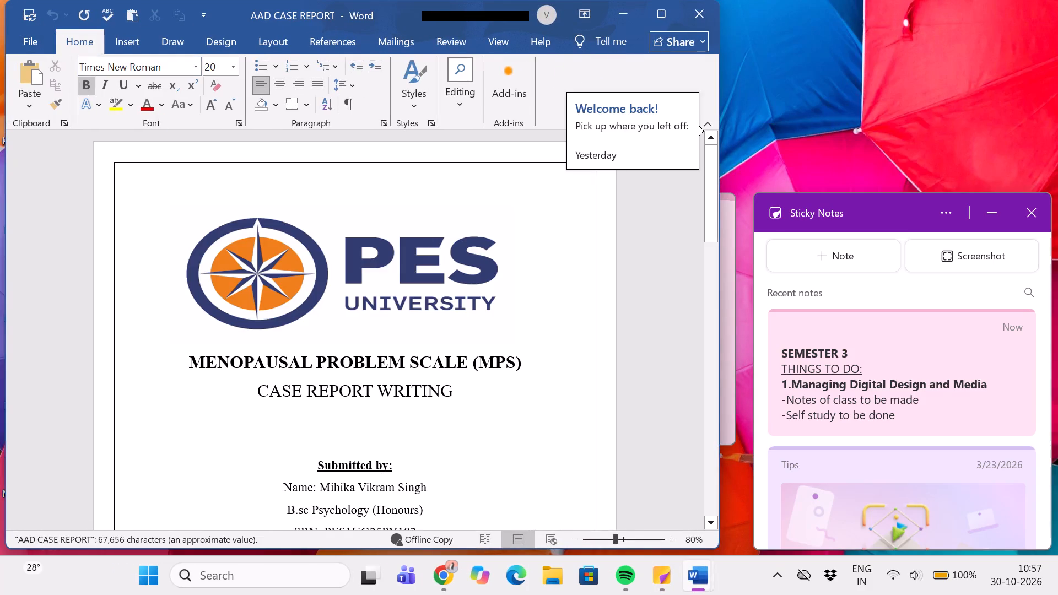
{"action": "scroll", "coordinate": [247, 306], "scroll_direction": "down", "scroll_amount": 1}
{"action": "scroll", "coordinate": [247, 306], "scroll_direction": "up", "scroll_amount": 1}
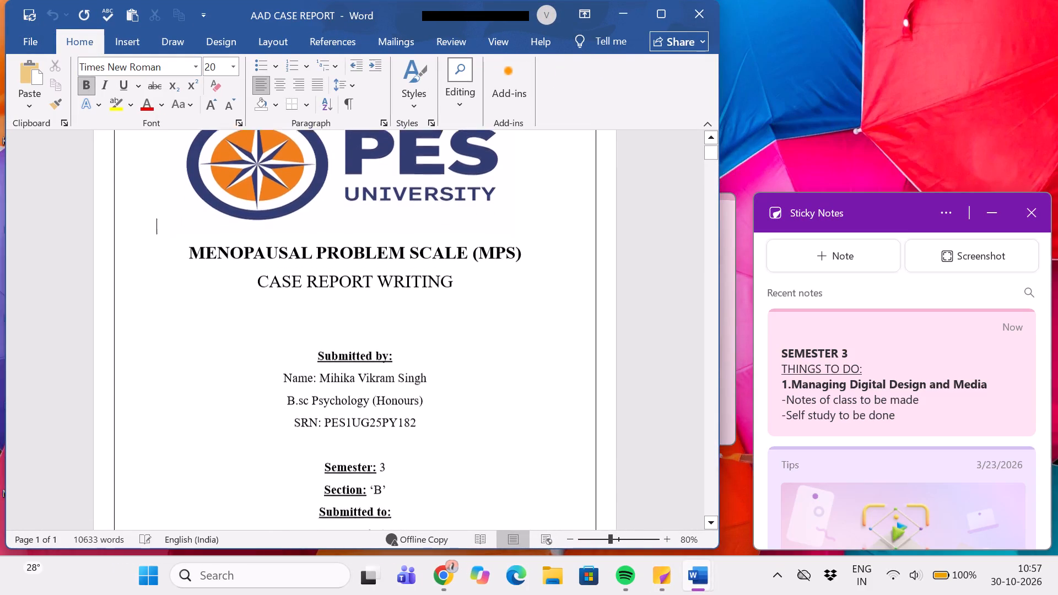
{"action": "scroll", "coordinate": [247, 306], "scroll_direction": "up", "scroll_amount": 1}
{"action": "left_click_drag", "start_coordinate": [158, 200], "coordinate": [171, 216]}
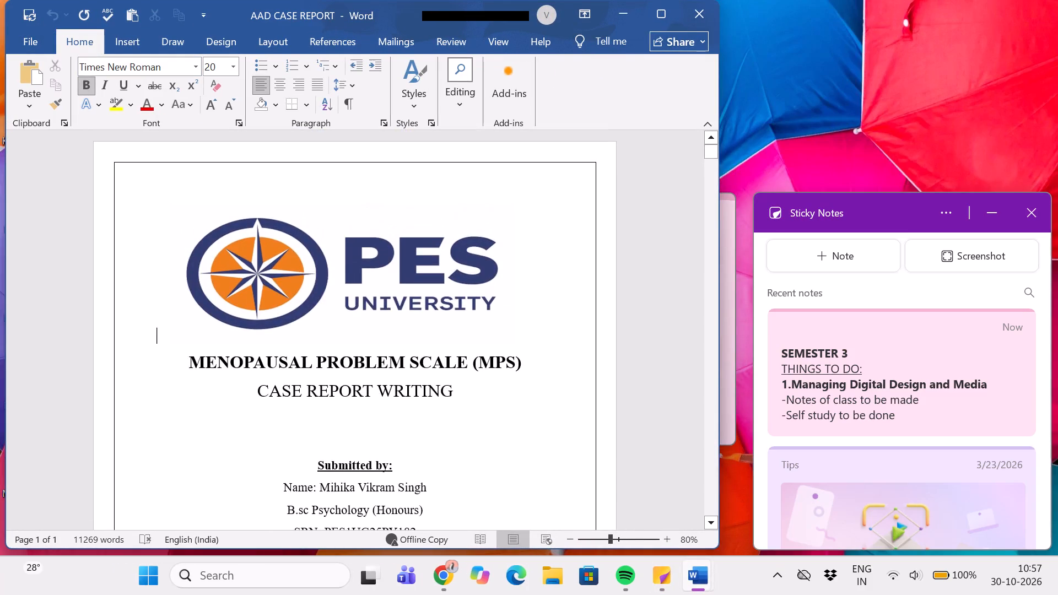
{"action": "left_click_drag", "start_coordinate": [171, 216], "coordinate": [399, 538]}
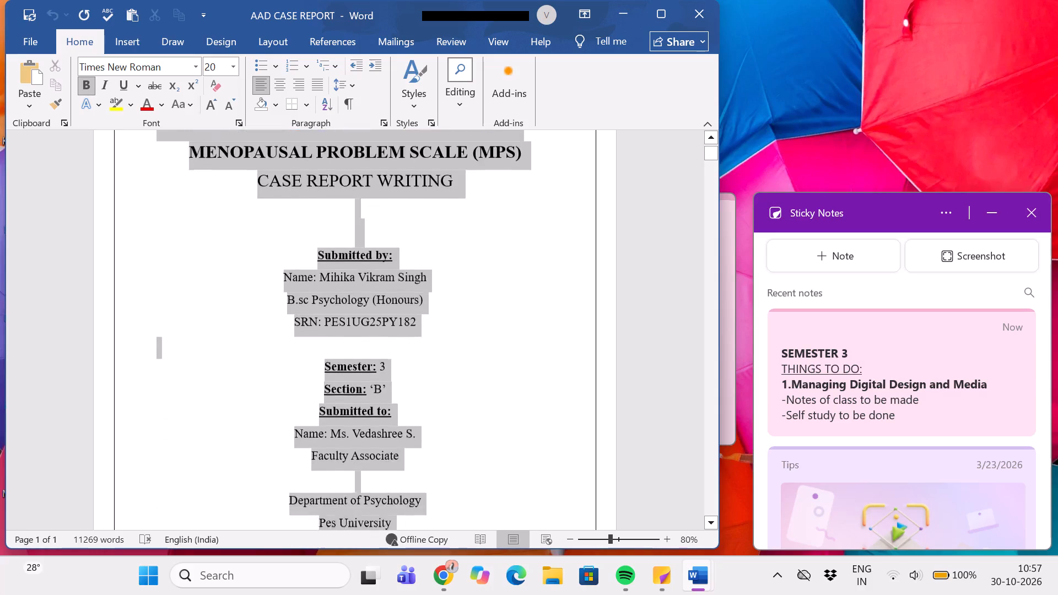
{"action": "left_click_drag", "start_coordinate": [399, 538], "coordinate": [400, 465]}
{"action": "right_click", "coordinate": [400, 465]}
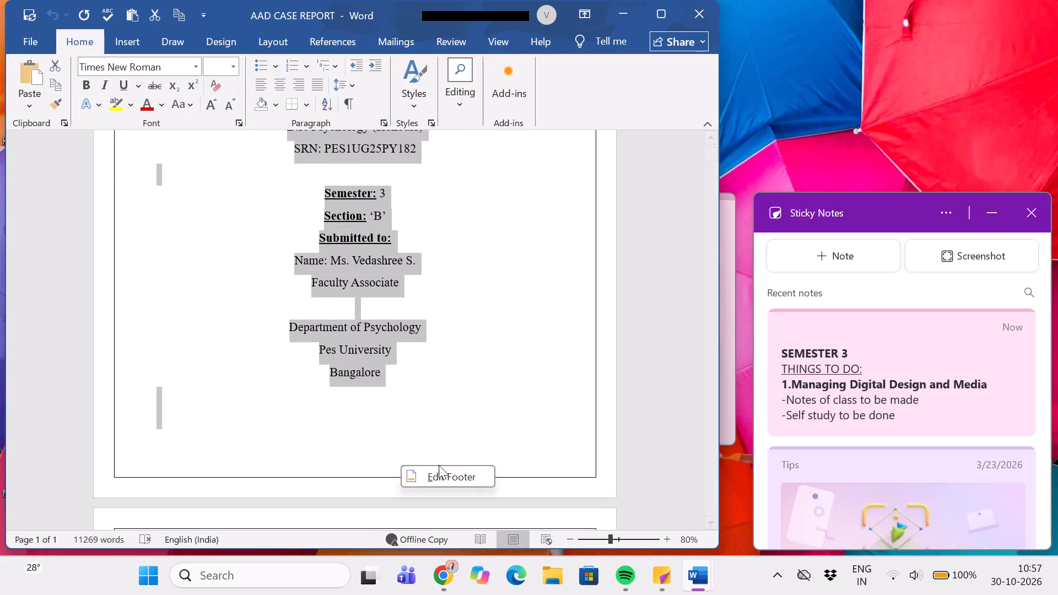
{"action": "right_click", "coordinate": [389, 359]}
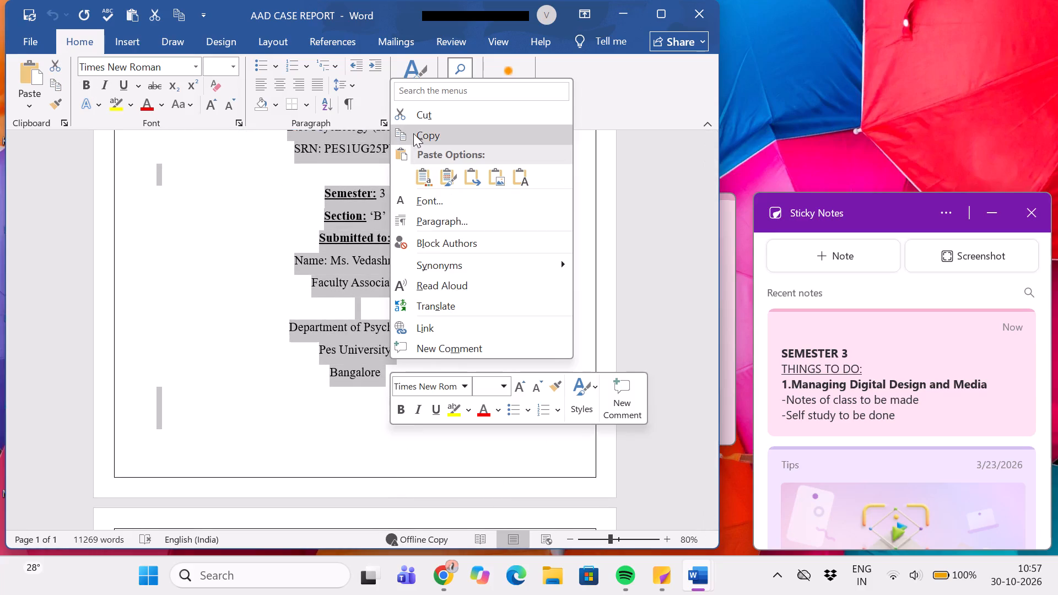
{"action": "left_click", "coordinate": [413, 133]}
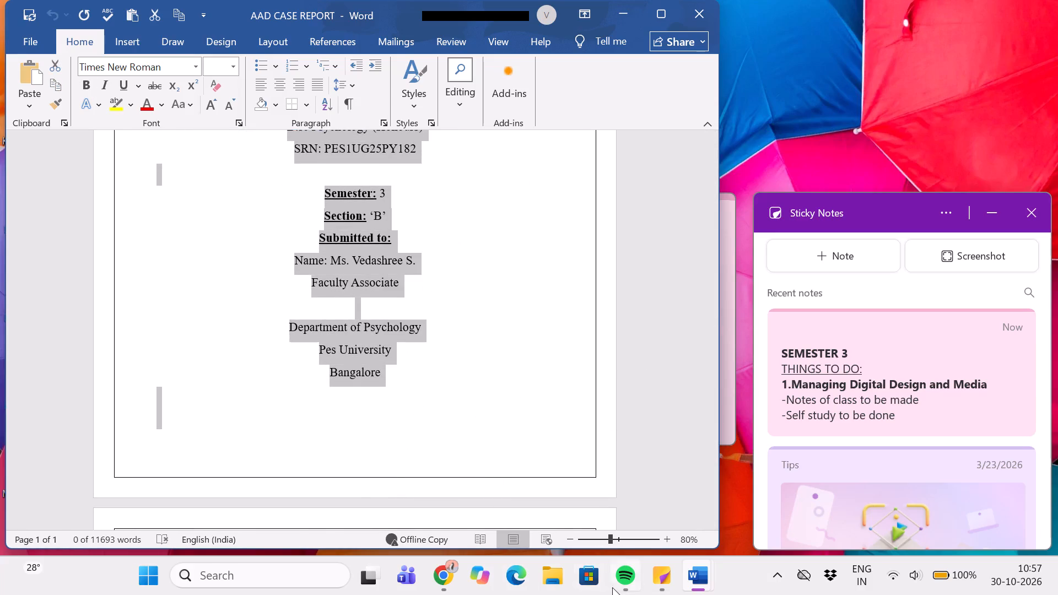
Paste the copied cover page into the new bordered document.
{"action": "left_click", "coordinate": [635, 516]}
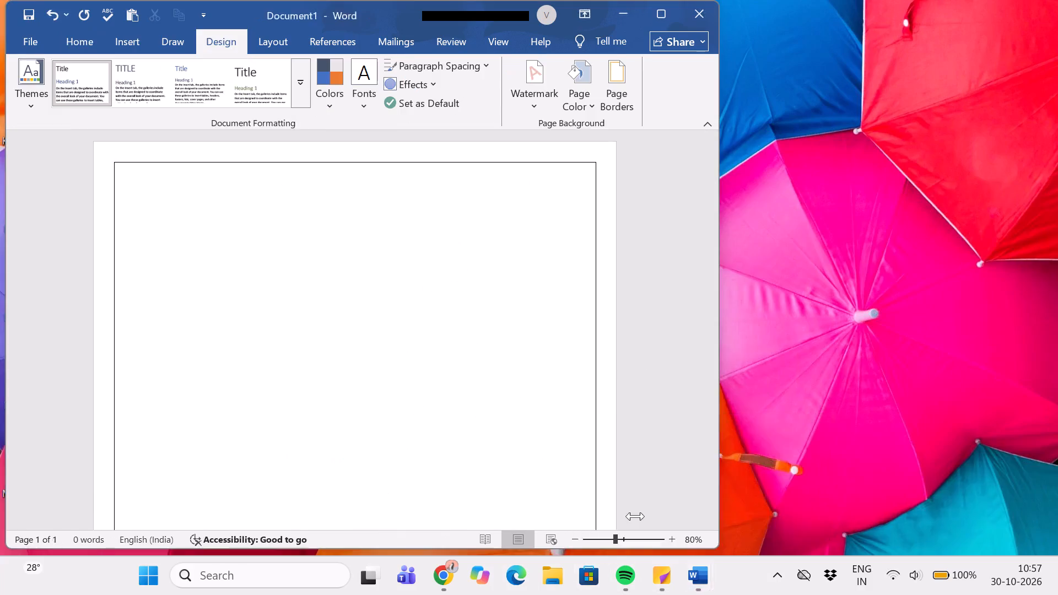
{"action": "key", "text": "ctrl+v"}
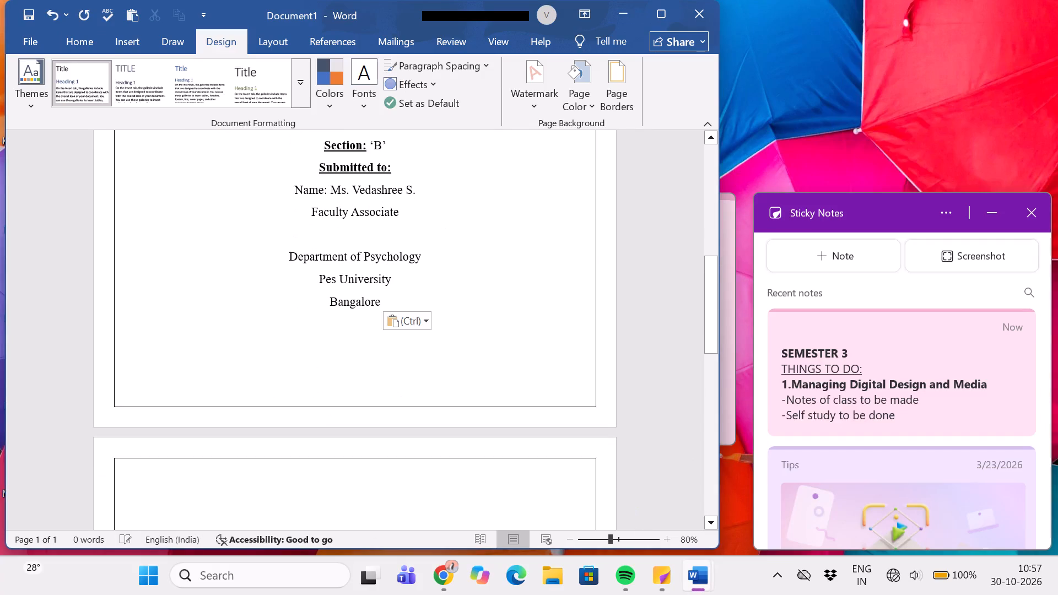
Delete the title "MENOPAUSAL PROBLEM SCALE (MPS)" from the pasted cover page.
{"action": "scroll", "coordinate": [402, 236], "scroll_direction": "up", "scroll_amount": 3}
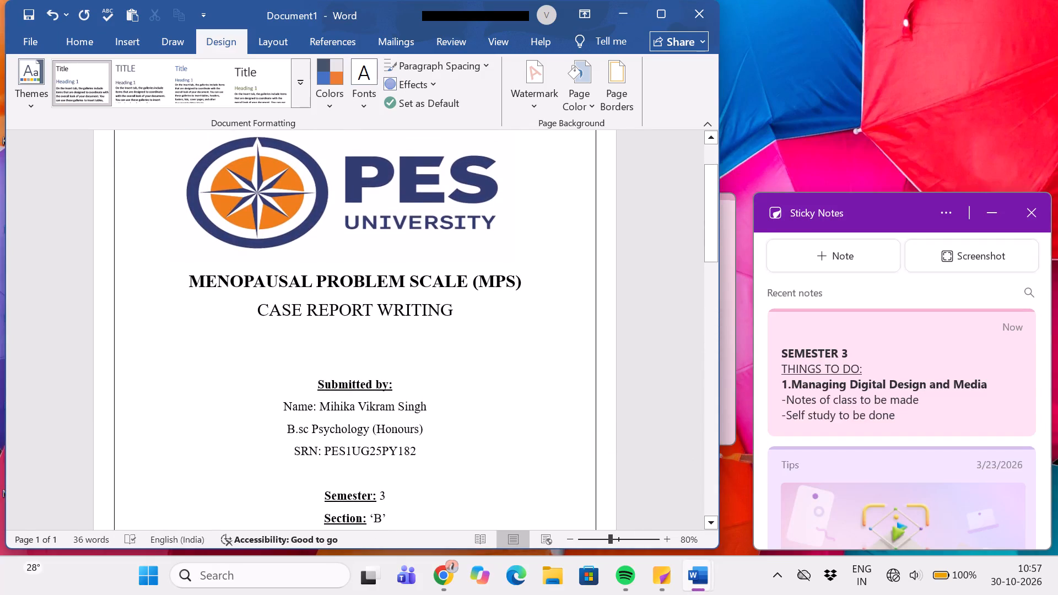
{"action": "left_click", "coordinate": [476, 280]}
{"action": "left_click", "coordinate": [526, 285]}
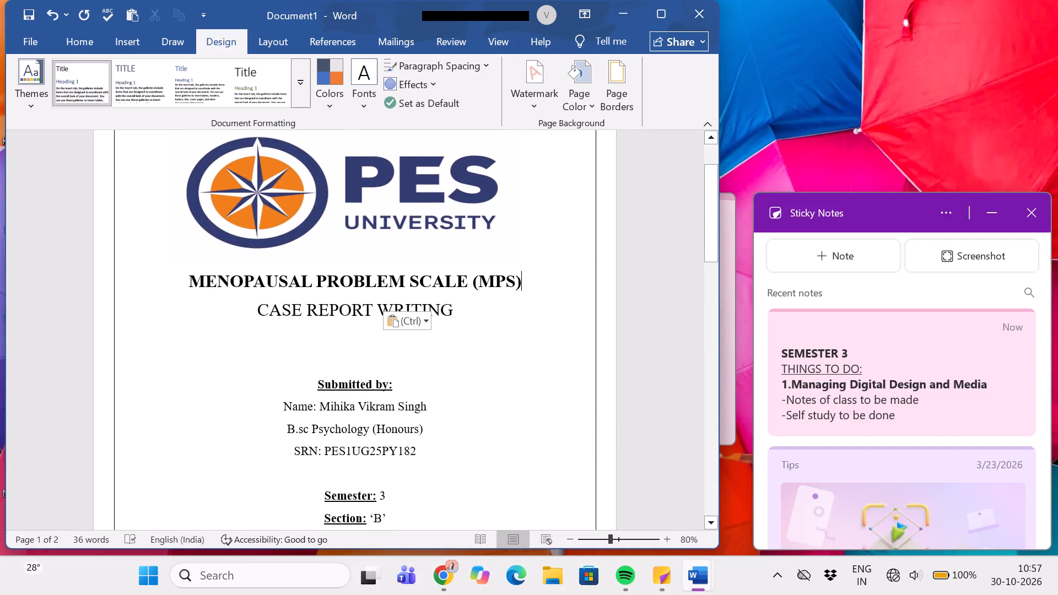
{"action": "left_click_drag", "start_coordinate": [526, 285], "coordinate": [182, 287]}
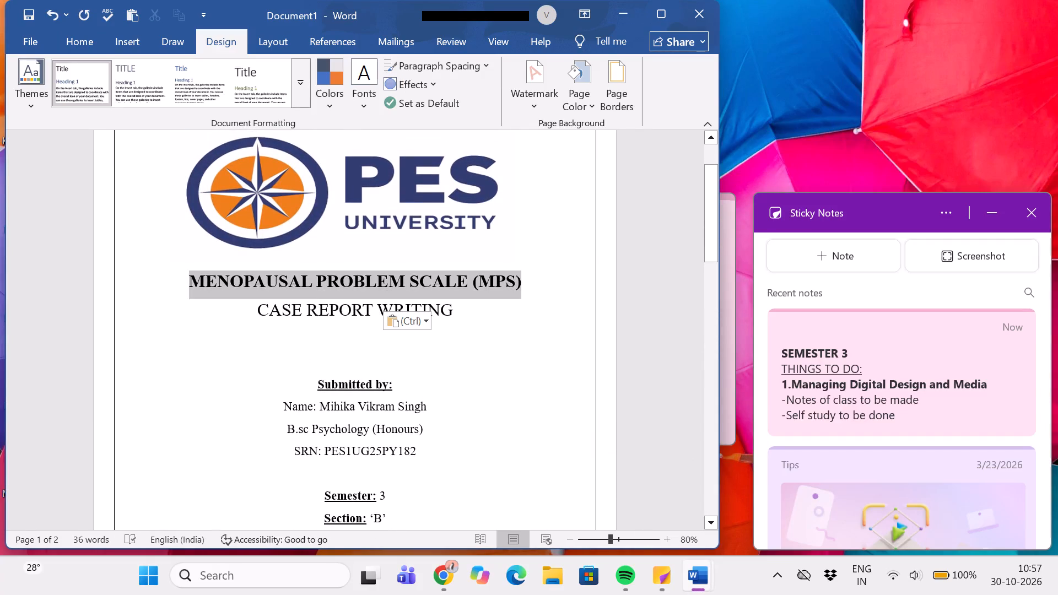
{"action": "left_click_drag", "start_coordinate": [182, 287], "coordinate": [180, 285]}
{"action": "key", "text": "BackSpace"}
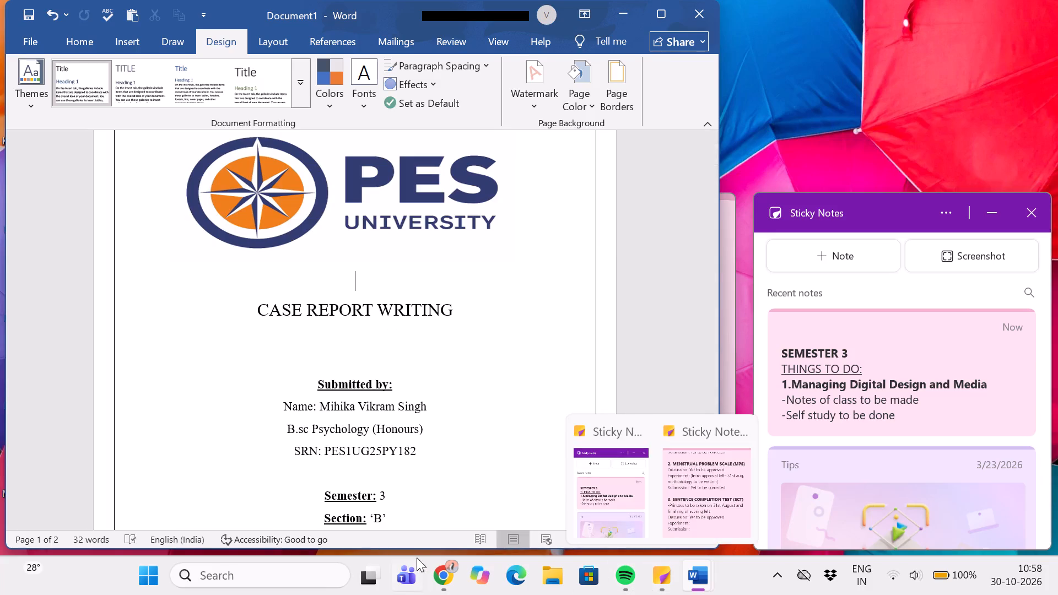
Open the hnb cr topics PDF from File Explorer's recent files, check the student's assigned case report type, and return to the new document.
{"action": "left_click", "coordinate": [553, 583]}
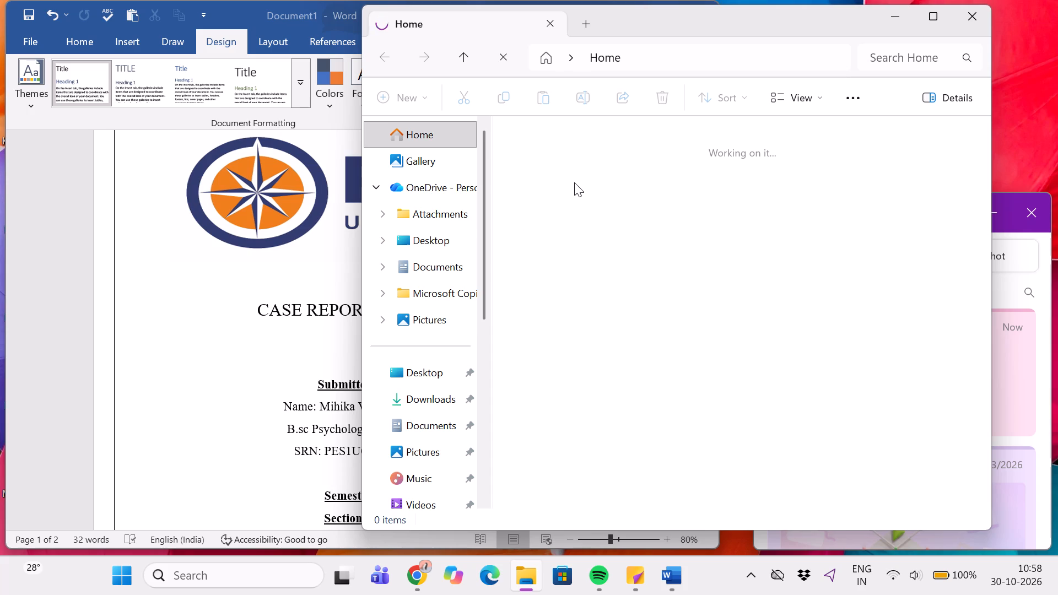
{"action": "scroll", "coordinate": [674, 367], "scroll_direction": "down", "scroll_amount": 1}
{"action": "left_click", "coordinate": [674, 367]}
{"action": "double_click", "coordinate": [674, 367]}
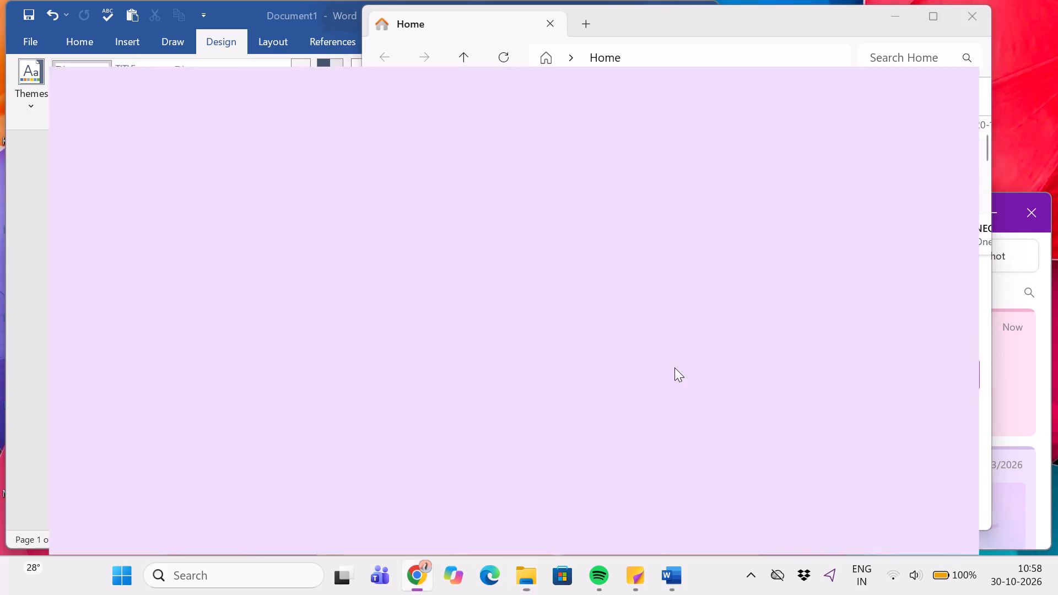
{"action": "scroll", "coordinate": [674, 367], "scroll_direction": "down", "scroll_amount": 2}
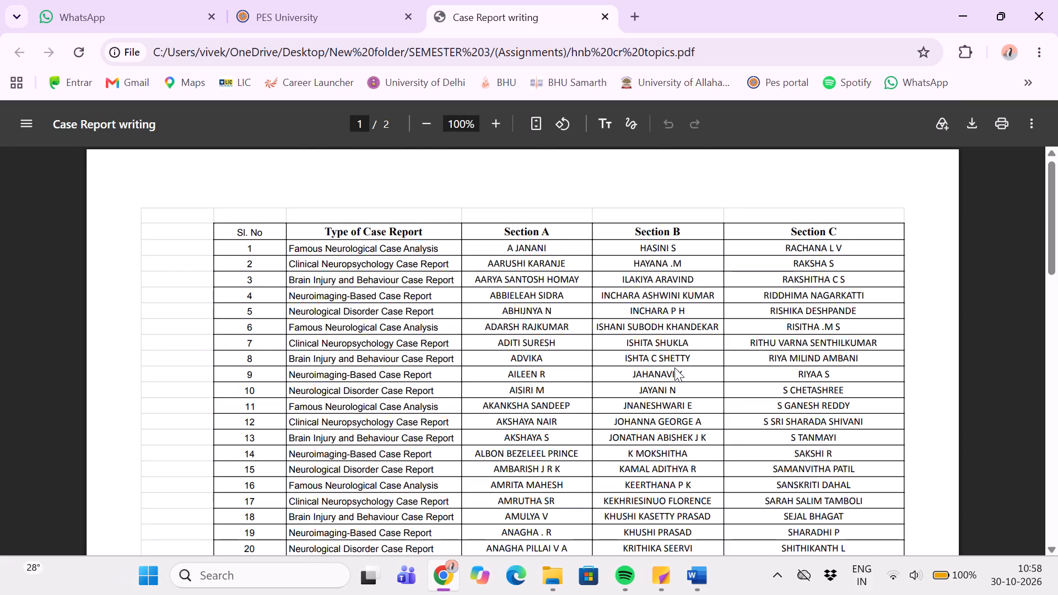
{"action": "scroll", "coordinate": [674, 367], "scroll_direction": "down", "scroll_amount": 10}
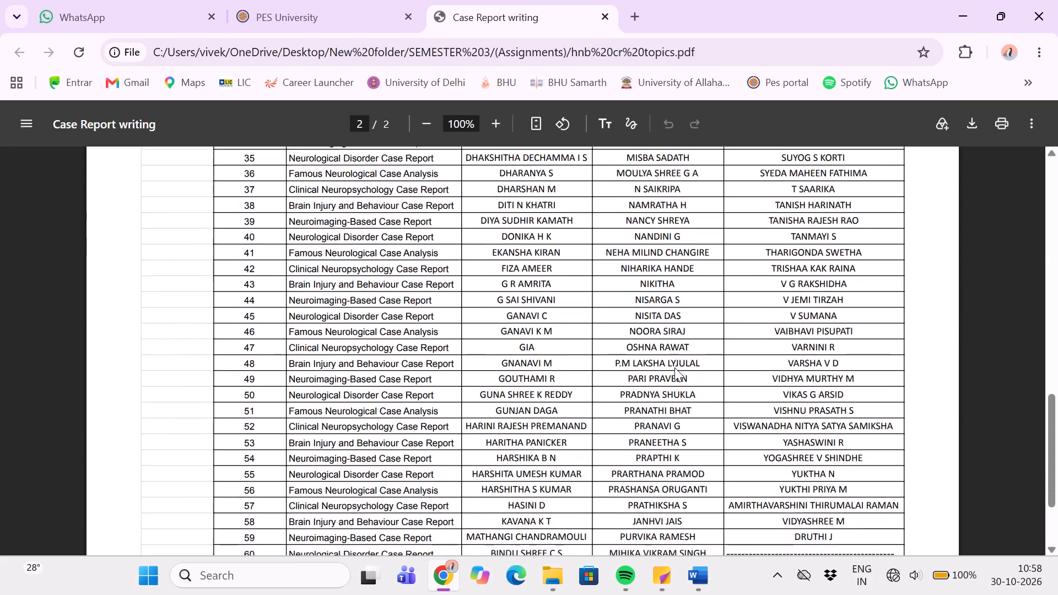
{"action": "scroll", "coordinate": [674, 367], "scroll_direction": "down", "scroll_amount": 1}
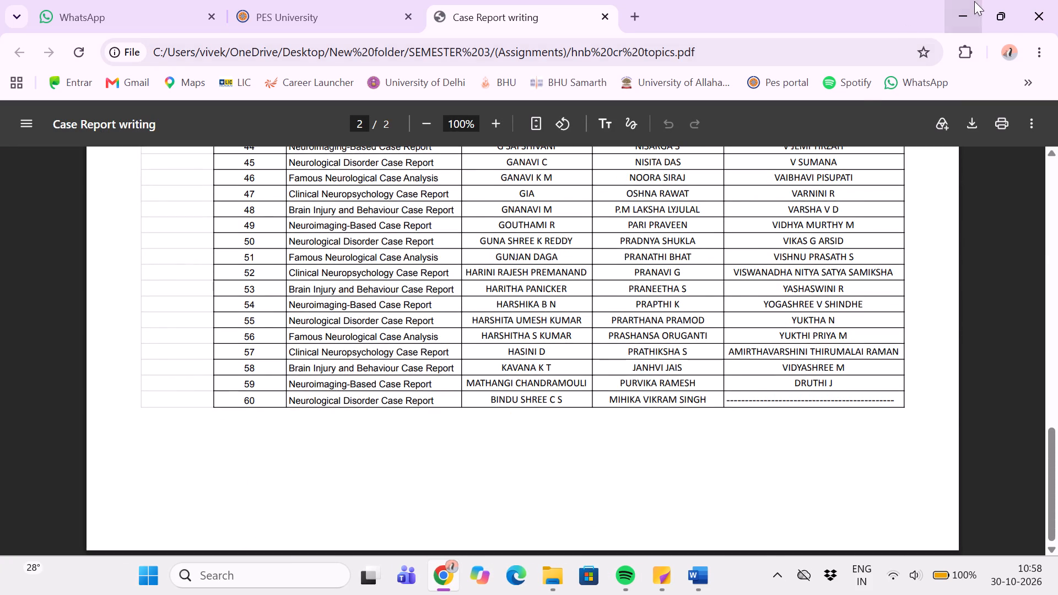
{"action": "left_click", "coordinate": [950, 24]}
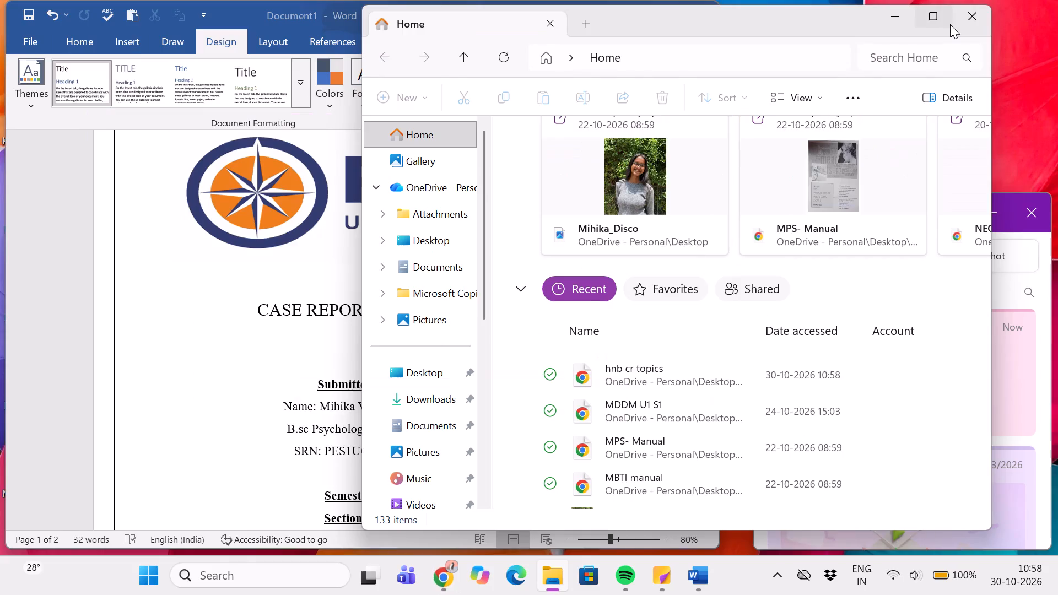
{"action": "left_click", "coordinate": [898, 12]}
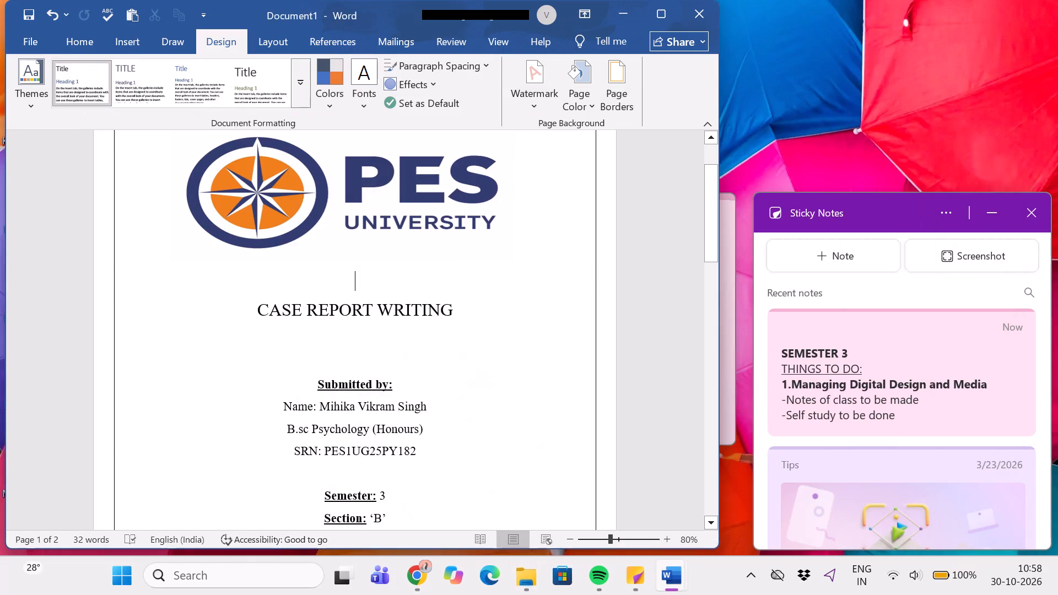
Enter "NEUROLOGICAL DISORDER CASE REPORT" as the cover page title below the PES University logo.
{"action": "type", "text": "NE"}
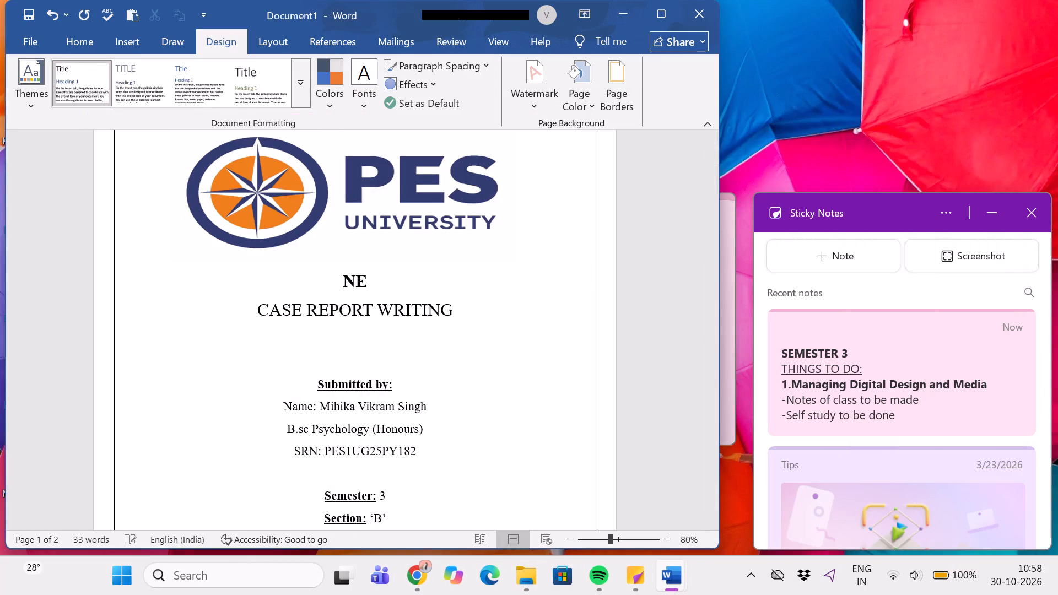
{"action": "type", "text": "UROLO"}
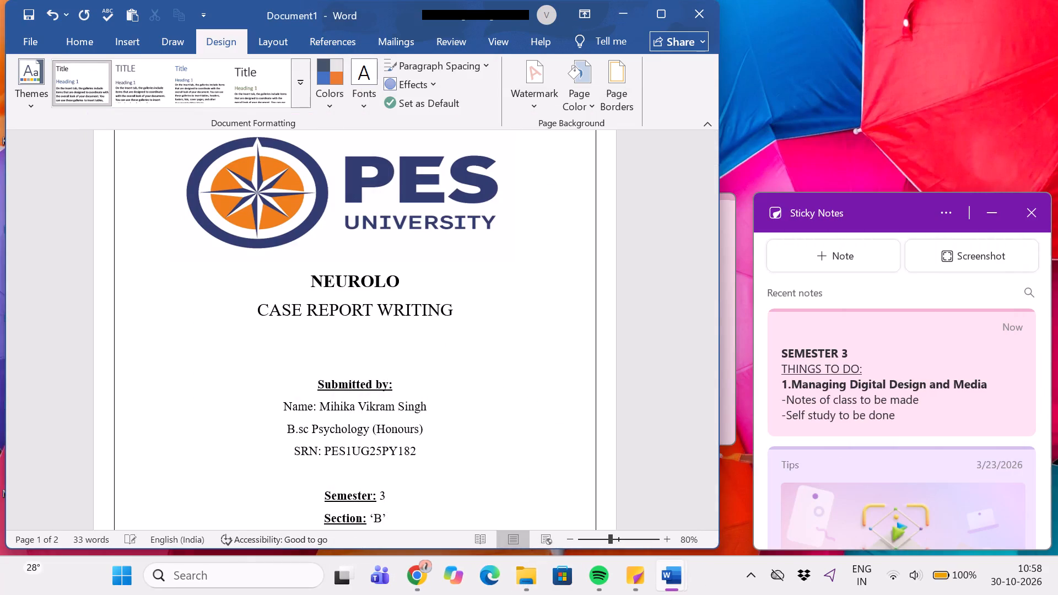
{"action": "type", "text": "GICAL DISC"}
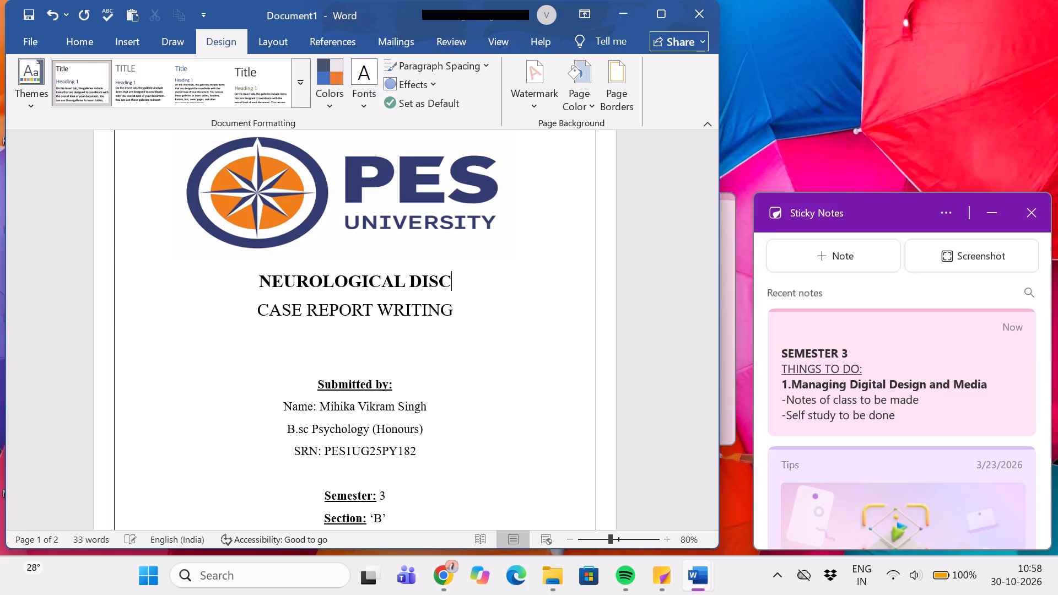
{"action": "key", "text": "BackSpace"}
{"action": "type", "text": "ORDER CASE REPORT"}
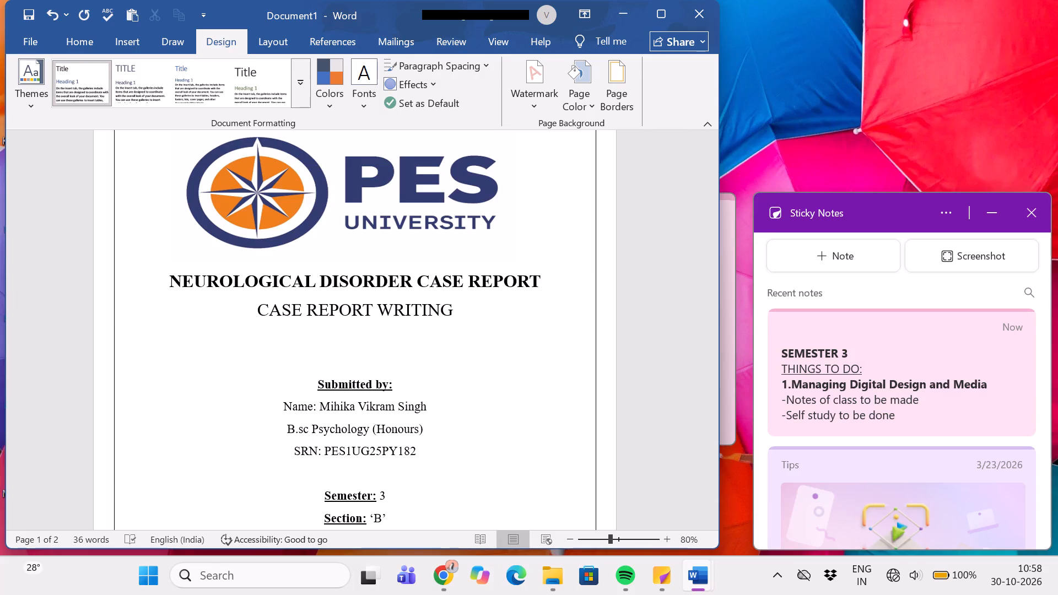
{"action": "left_click", "coordinate": [374, 264]}
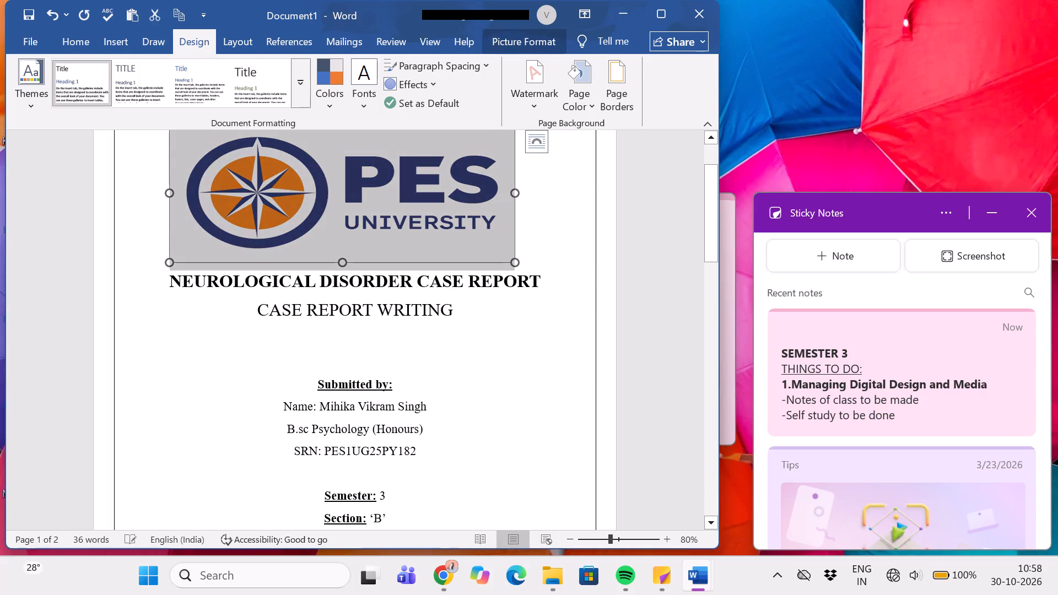
Replace the "CASE REPORT WRITING" line under the title with a parenthesised line starting with "(TOPI".
{"action": "left_click", "coordinate": [504, 324]}
{"action": "left_click_drag", "start_coordinate": [484, 317], "coordinate": [262, 309]}
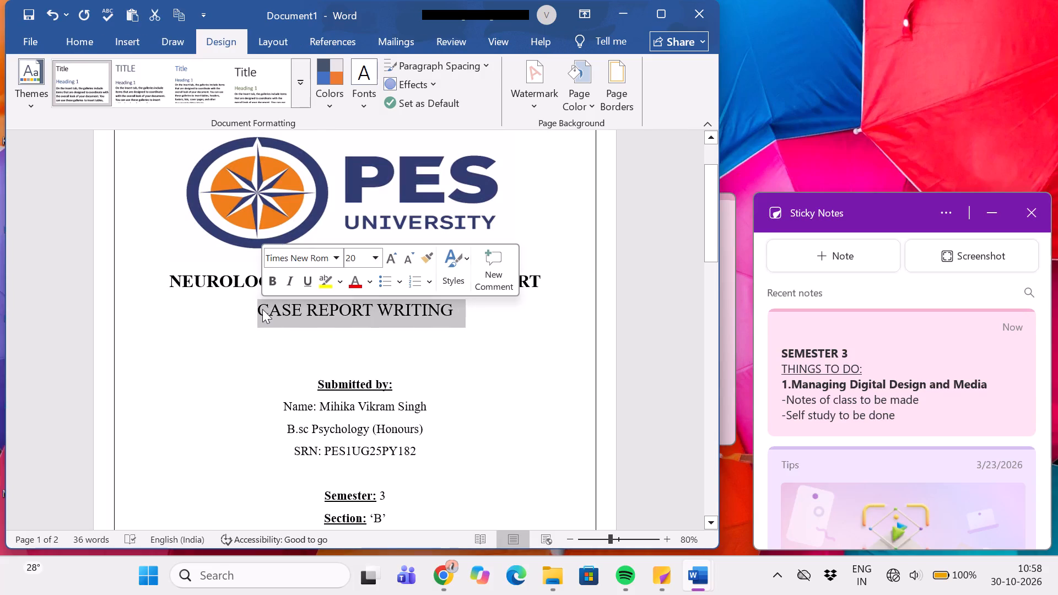
{"action": "key", "text": "shift+parenleft"}
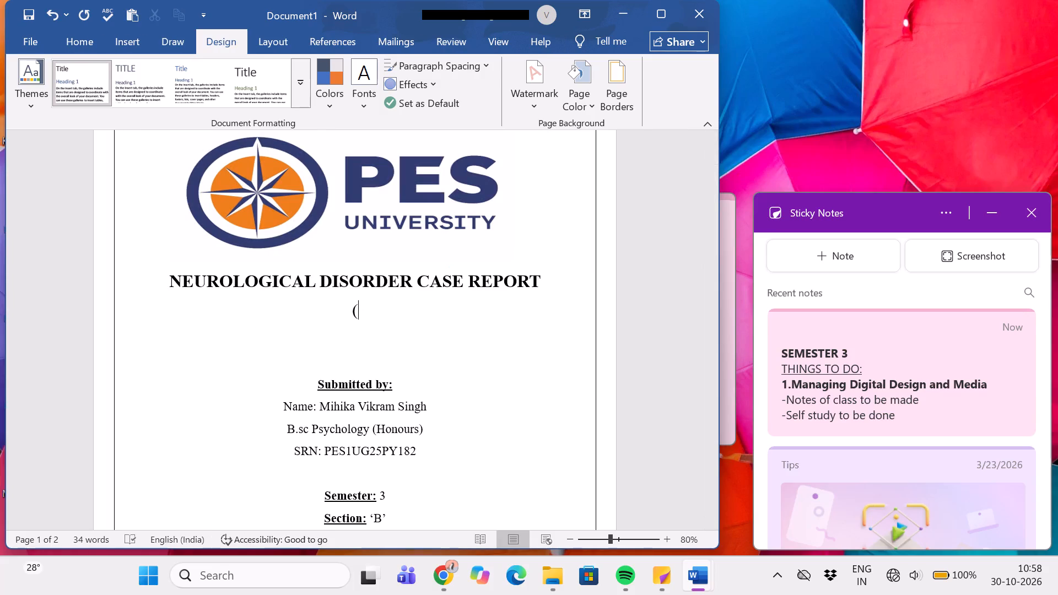
{"action": "key", "text": "shift+t"}
{"action": "type", "text": "OPI"}
{"action": "key", "text": "BackSpace"}
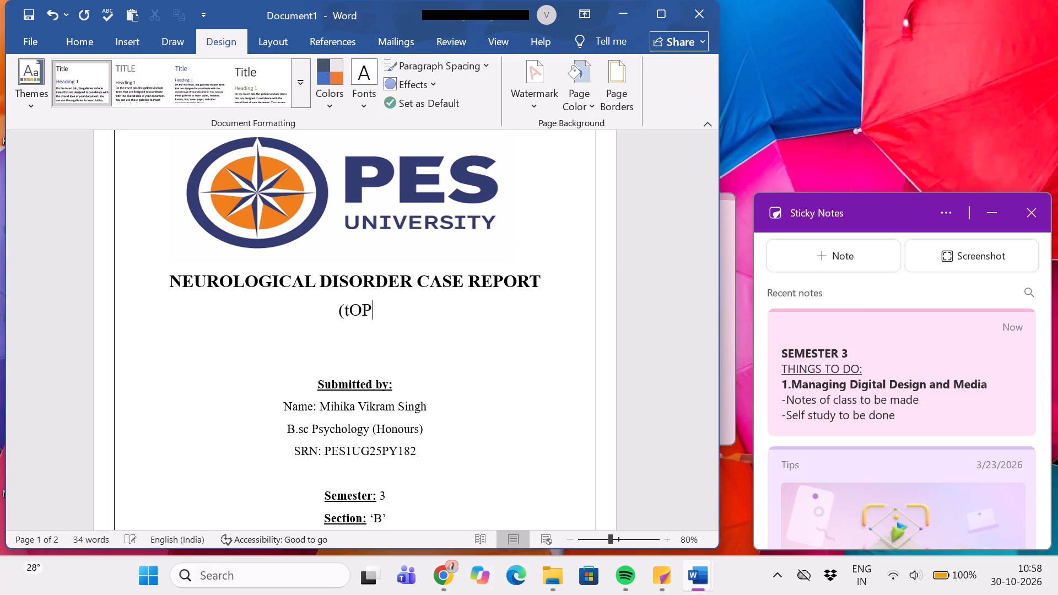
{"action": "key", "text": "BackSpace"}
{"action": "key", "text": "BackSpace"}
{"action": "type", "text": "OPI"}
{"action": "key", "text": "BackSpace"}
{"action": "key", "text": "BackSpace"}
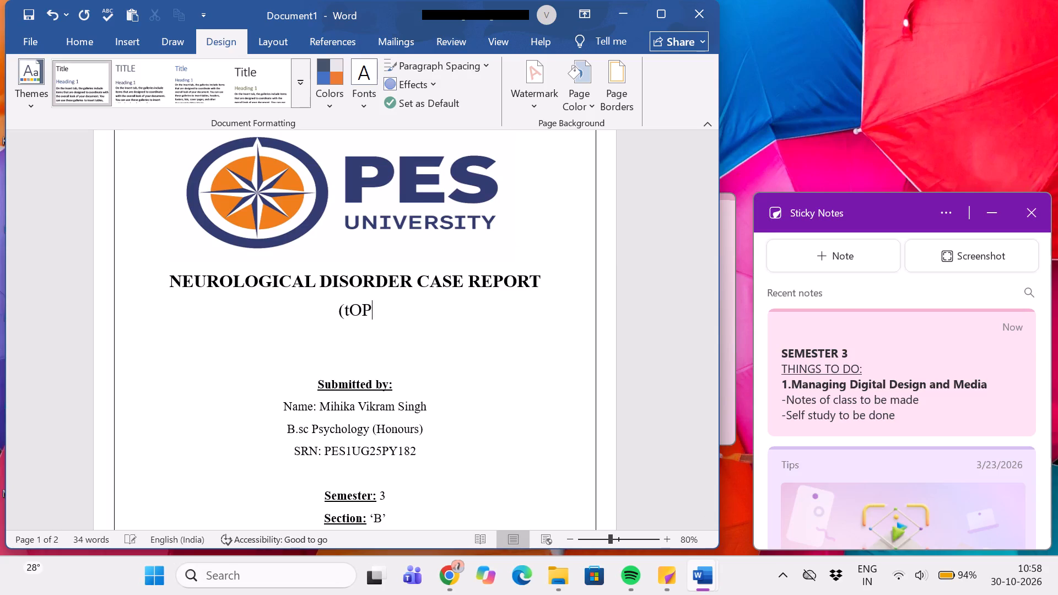
Rewrite the parenthesised line under the title as the lowercase placeholder "(topic: )".
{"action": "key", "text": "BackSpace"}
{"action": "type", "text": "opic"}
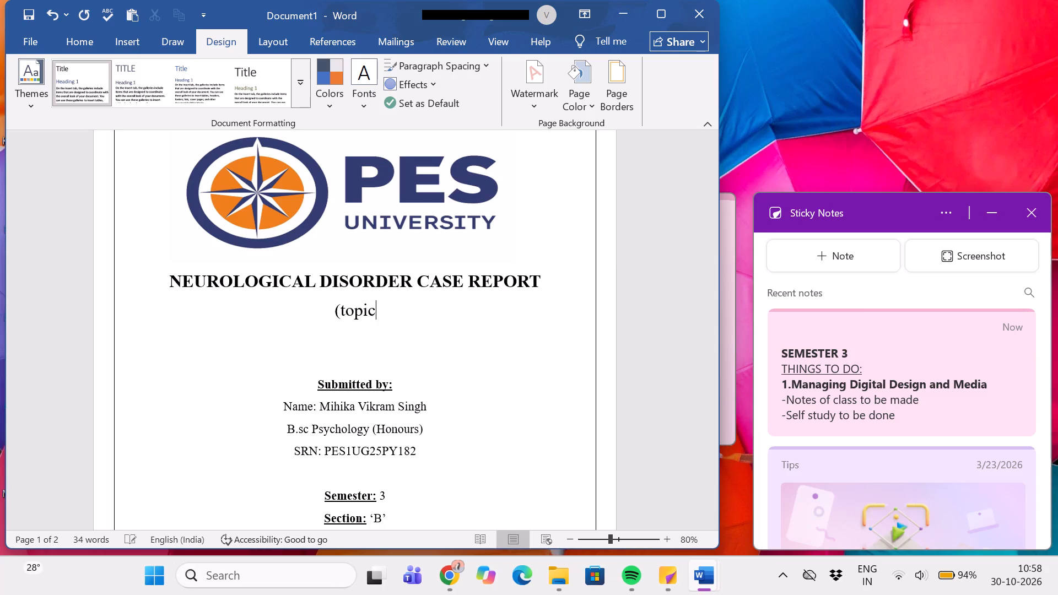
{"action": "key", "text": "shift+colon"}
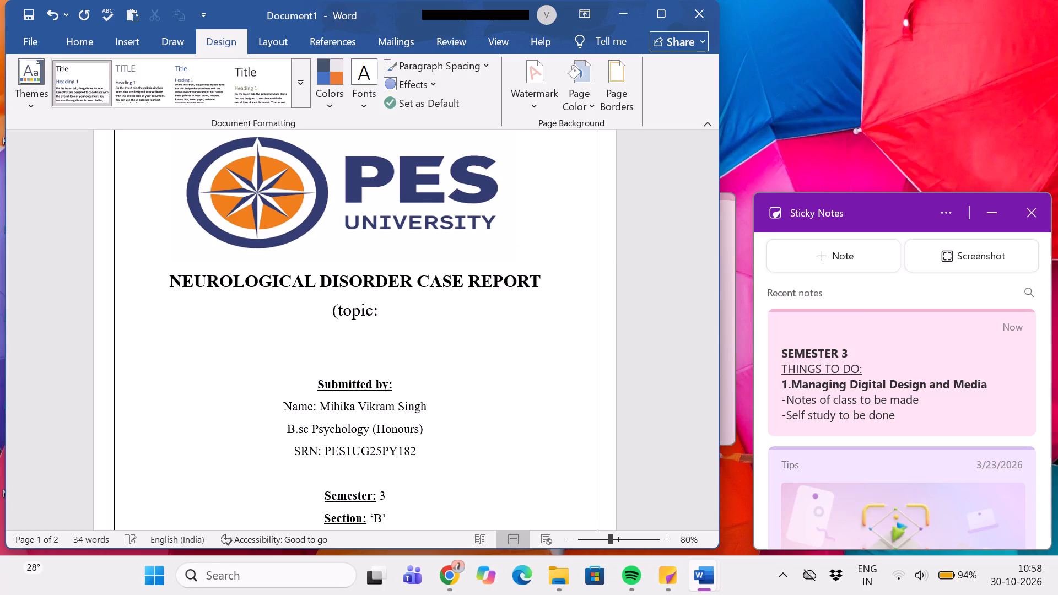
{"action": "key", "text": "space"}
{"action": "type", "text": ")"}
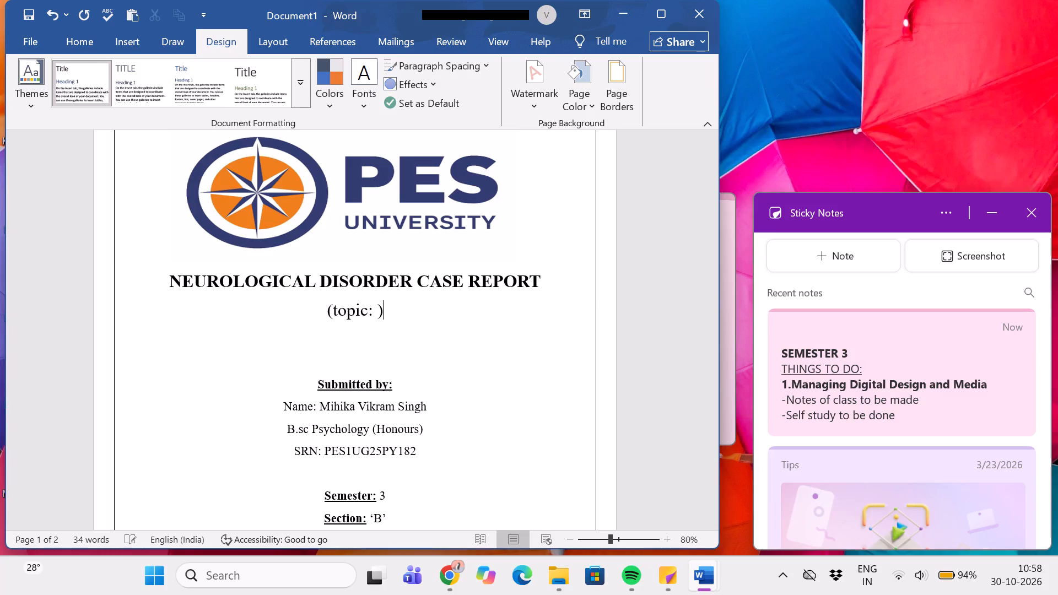
Replace the faculty member's name after "Ms." under "Submitted to:" with the new instructor's first name and initial.
{"action": "scroll", "coordinate": [439, 411], "scroll_direction": "down", "scroll_amount": 2}
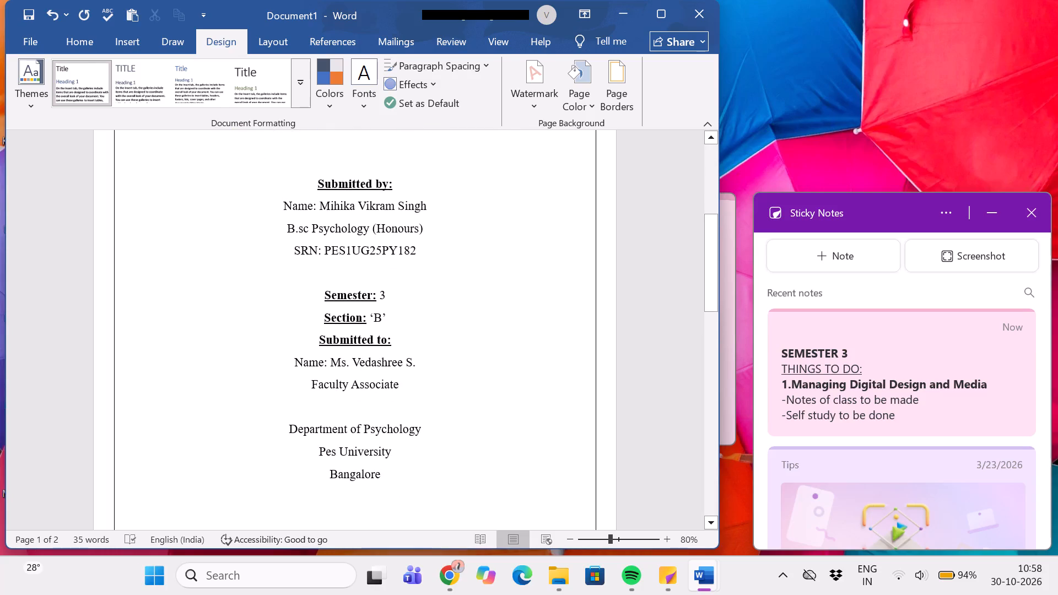
{"action": "left_click_drag", "start_coordinate": [424, 360], "coordinate": [359, 355]}
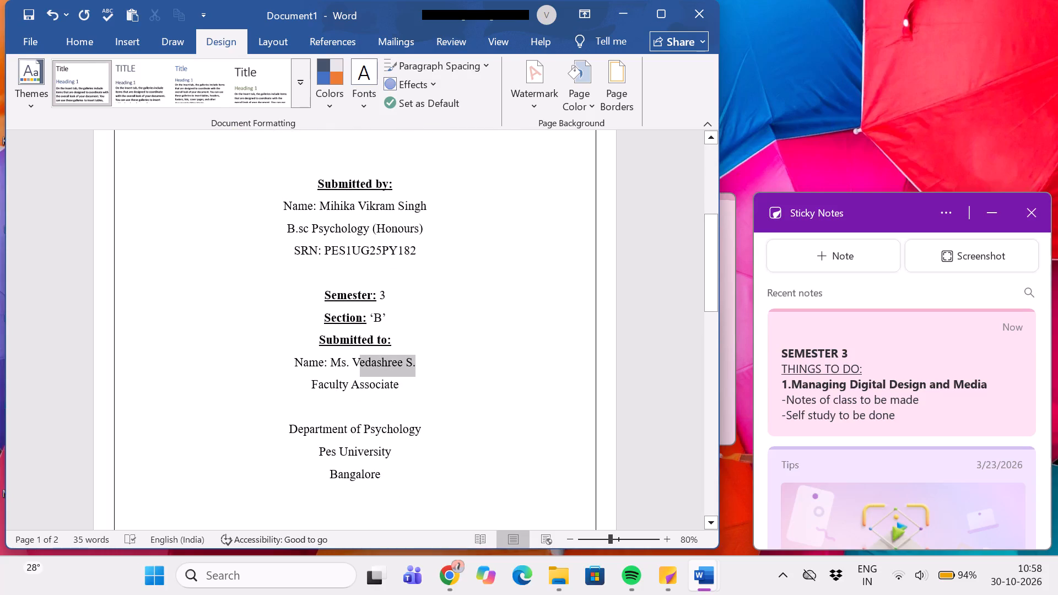
{"action": "left_click_drag", "start_coordinate": [359, 355], "coordinate": [354, 355]}
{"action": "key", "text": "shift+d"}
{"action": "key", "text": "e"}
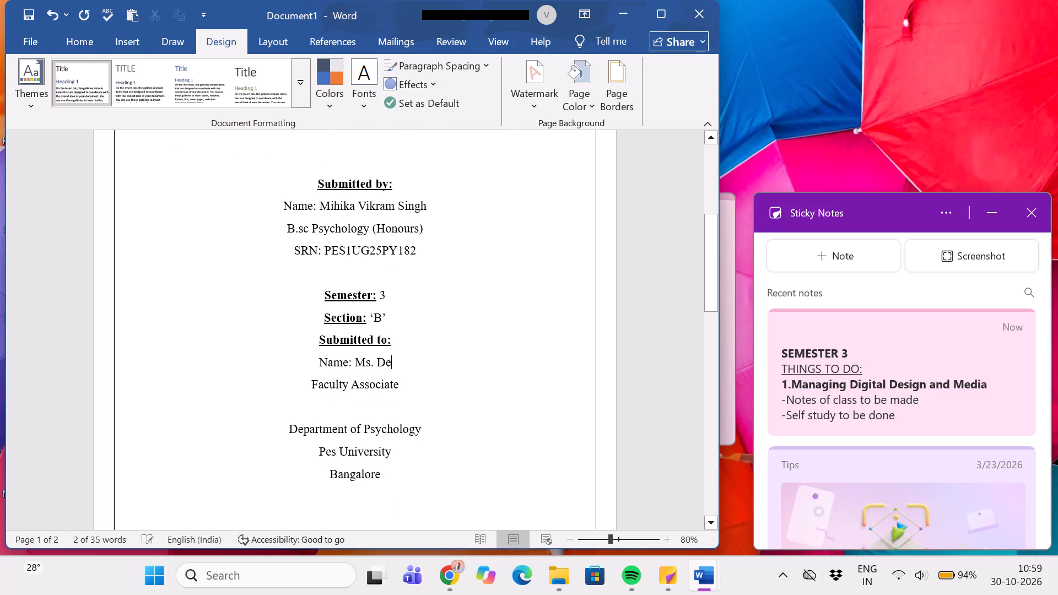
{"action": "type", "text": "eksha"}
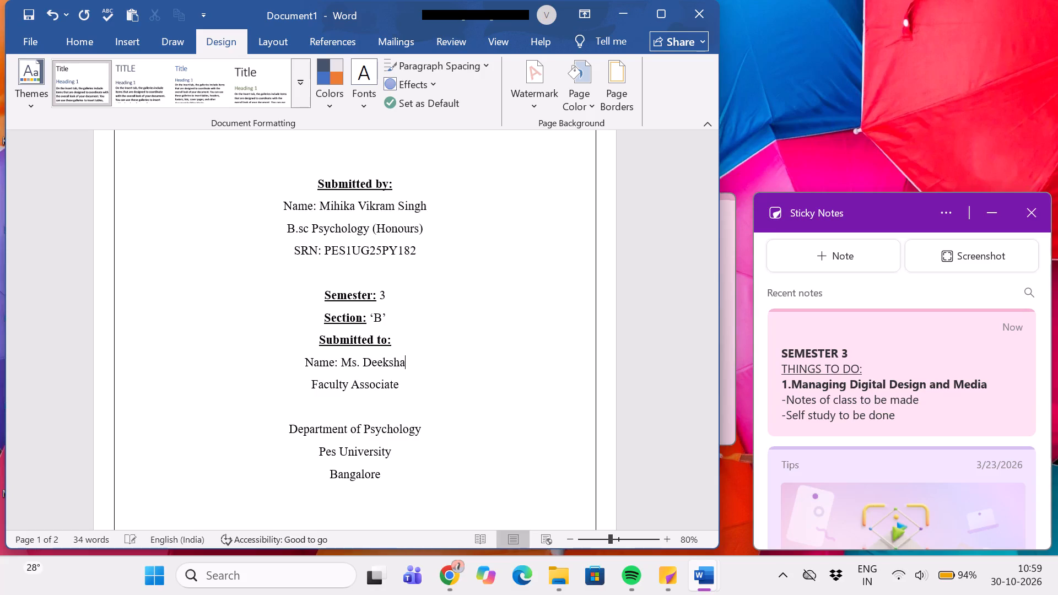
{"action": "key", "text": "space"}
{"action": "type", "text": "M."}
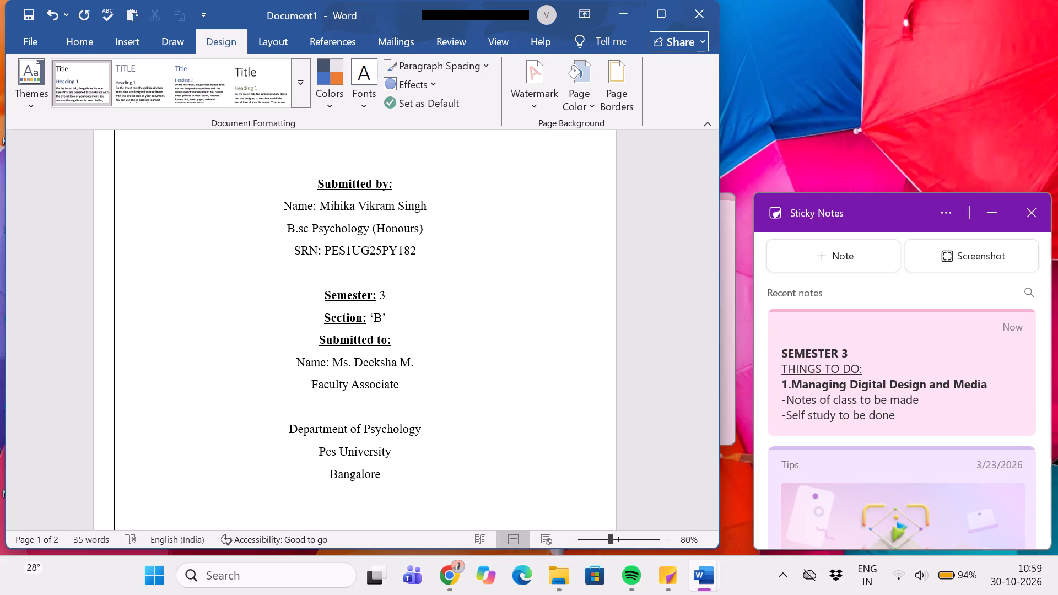
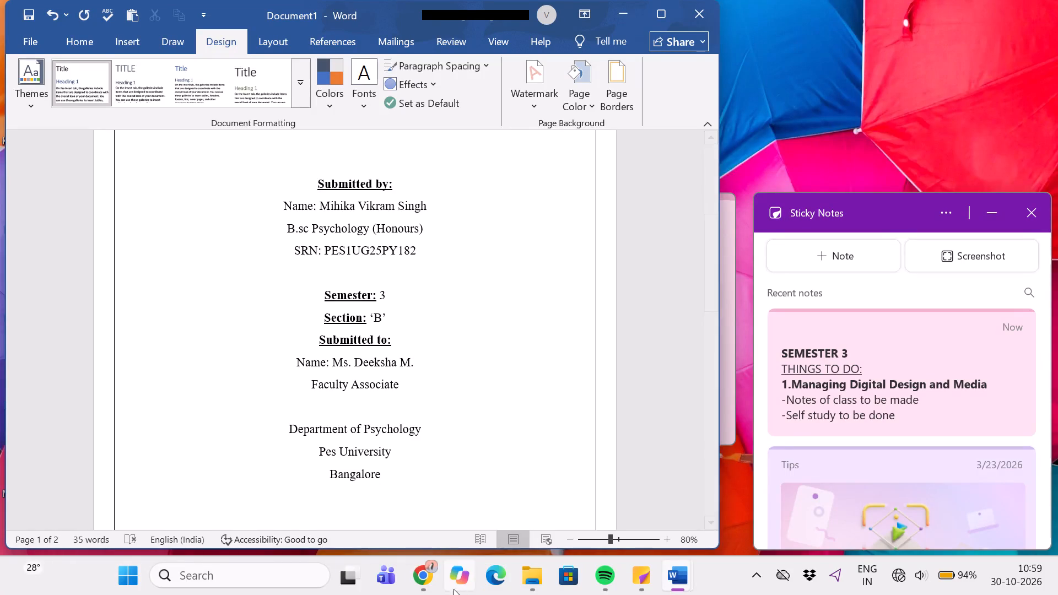
Switch from the case report document to the Chrome browser.
{"action": "left_click", "coordinate": [428, 576]}
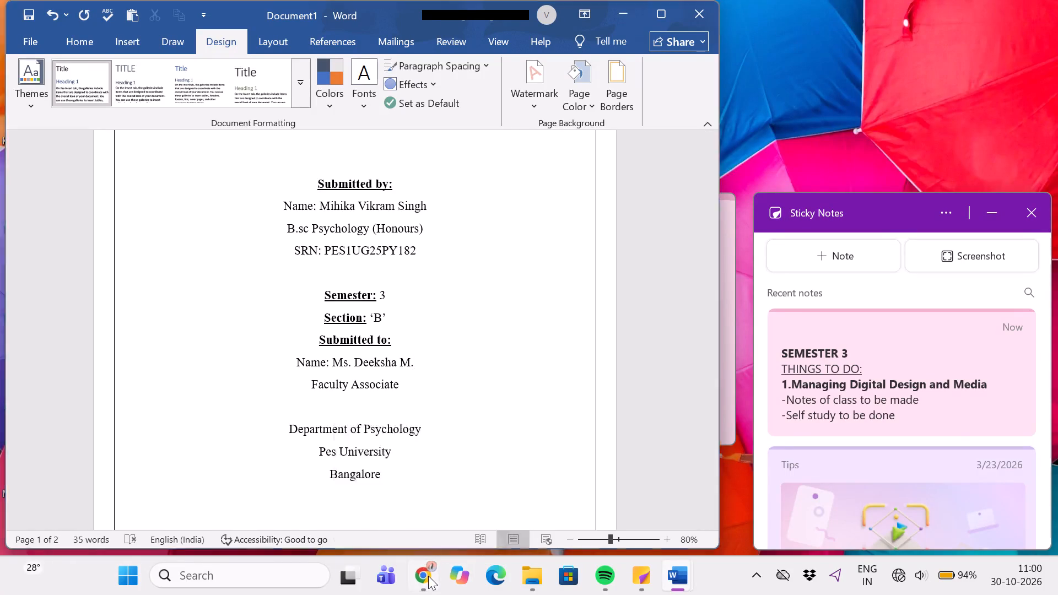
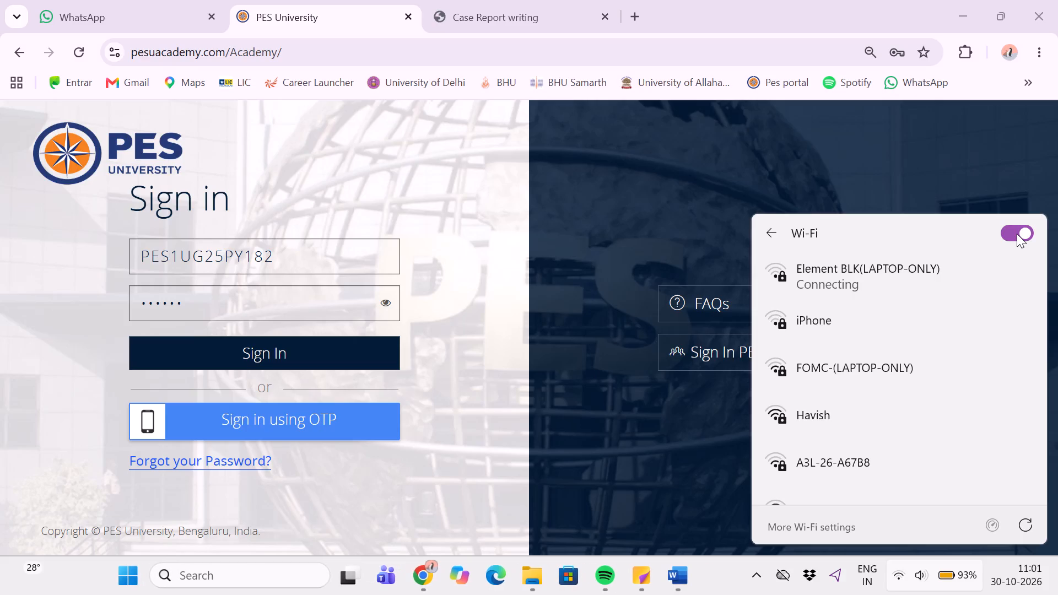
Leave the browser for the new case report document and place the cursor on the blank second page.
{"action": "left_click", "coordinate": [970, 1]}
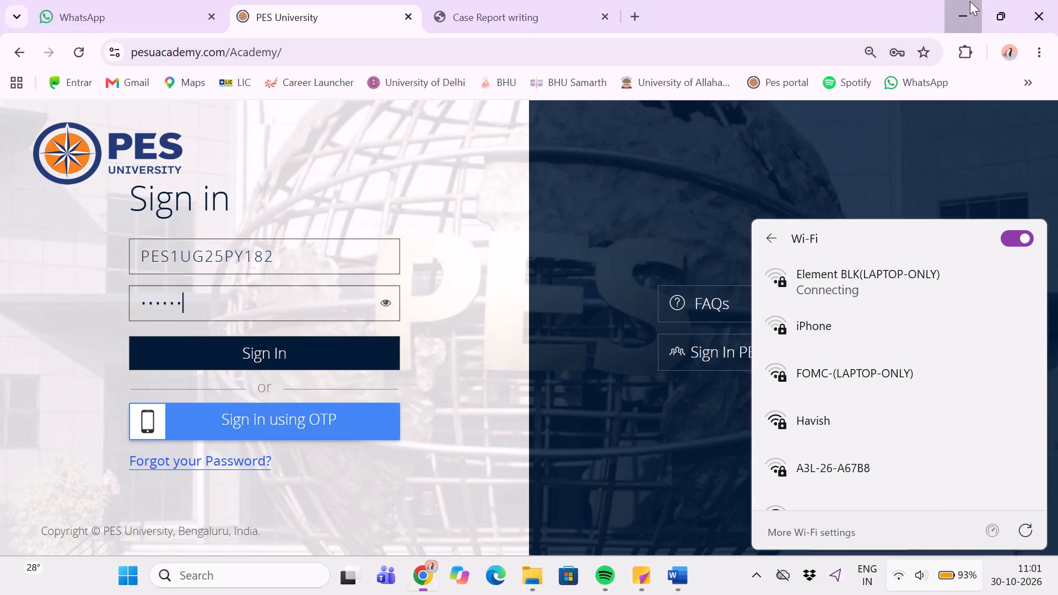
{"action": "scroll", "coordinate": [487, 312], "scroll_direction": "down", "scroll_amount": 3}
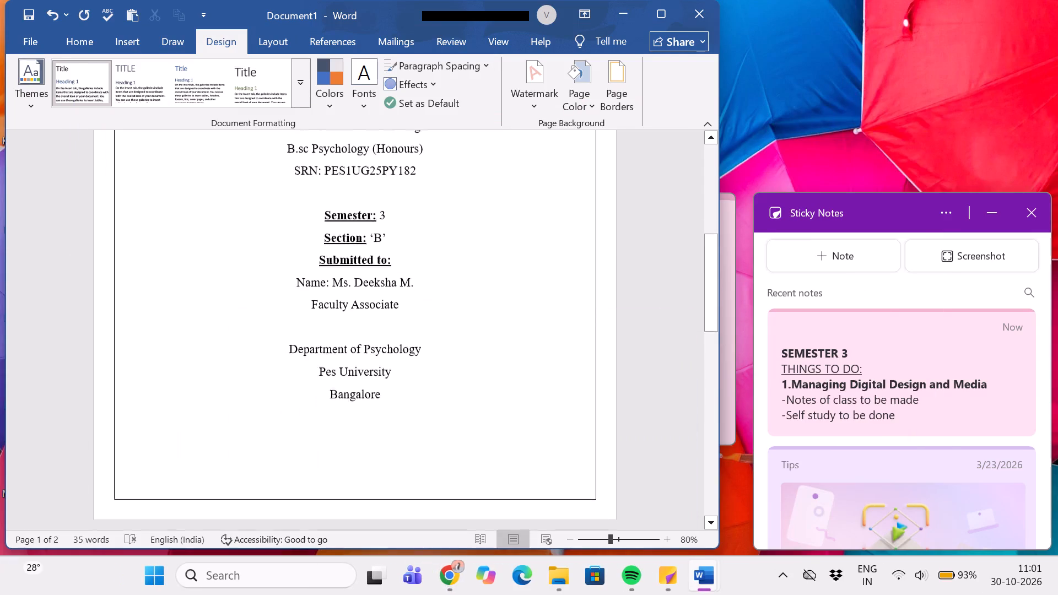
{"action": "scroll", "coordinate": [487, 312], "scroll_direction": "down", "scroll_amount": 2}
{"action": "left_click", "coordinate": [371, 309]}
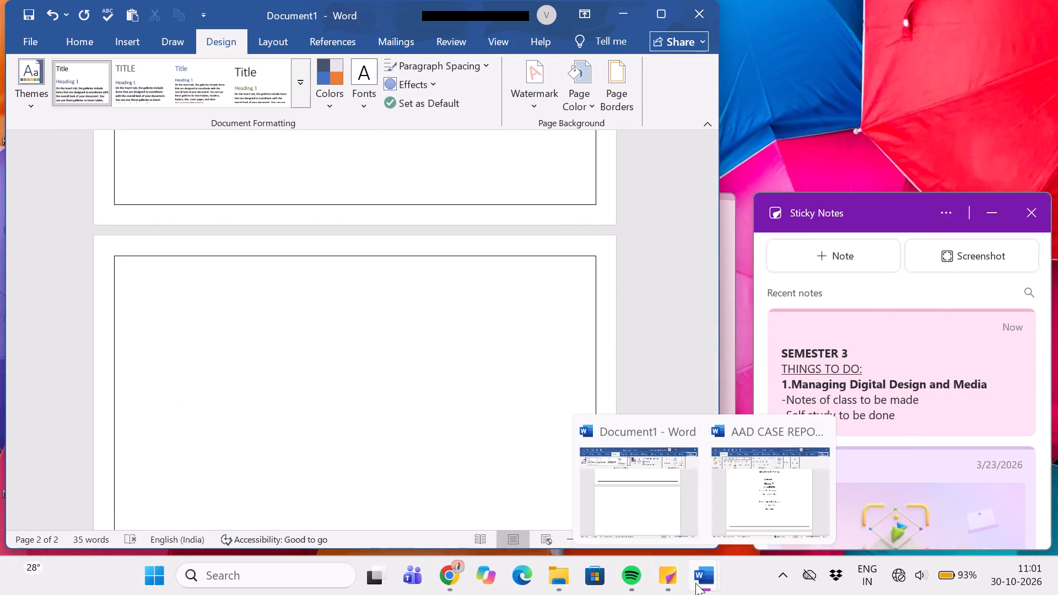
Switch to the AAD CASE REPORT document for reference.
{"action": "left_click", "coordinate": [769, 487]}
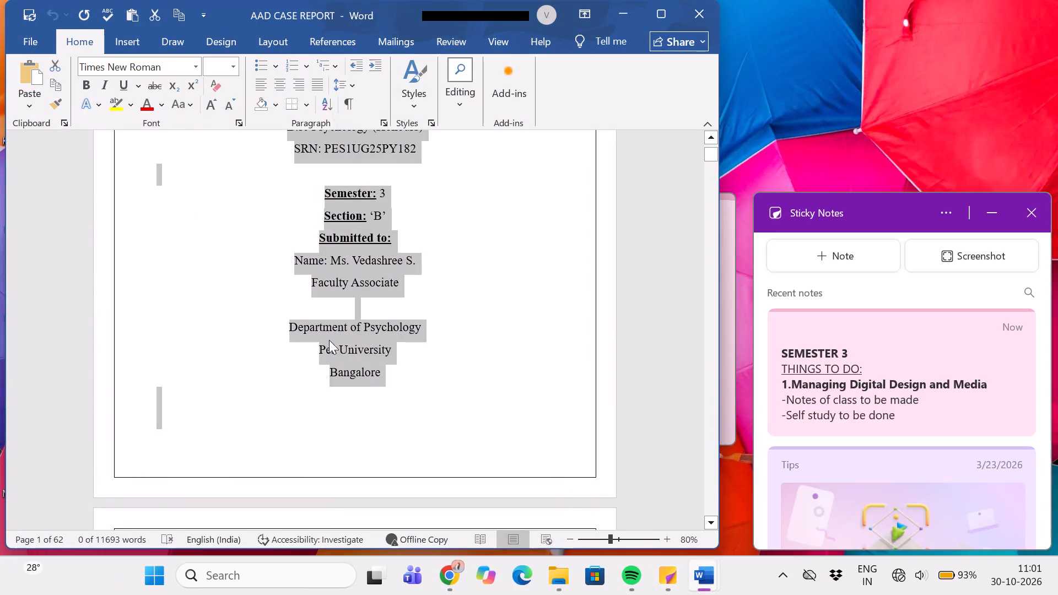
Copy the lines from TABLE OF CONTENTS through METHODOLOGY in the AAD case report and paste them on page 2 of Document1.
{"action": "scroll", "coordinate": [329, 340], "scroll_direction": "down", "scroll_amount": 4}
{"action": "left_click_drag", "start_coordinate": [148, 246], "coordinate": [196, 291]}
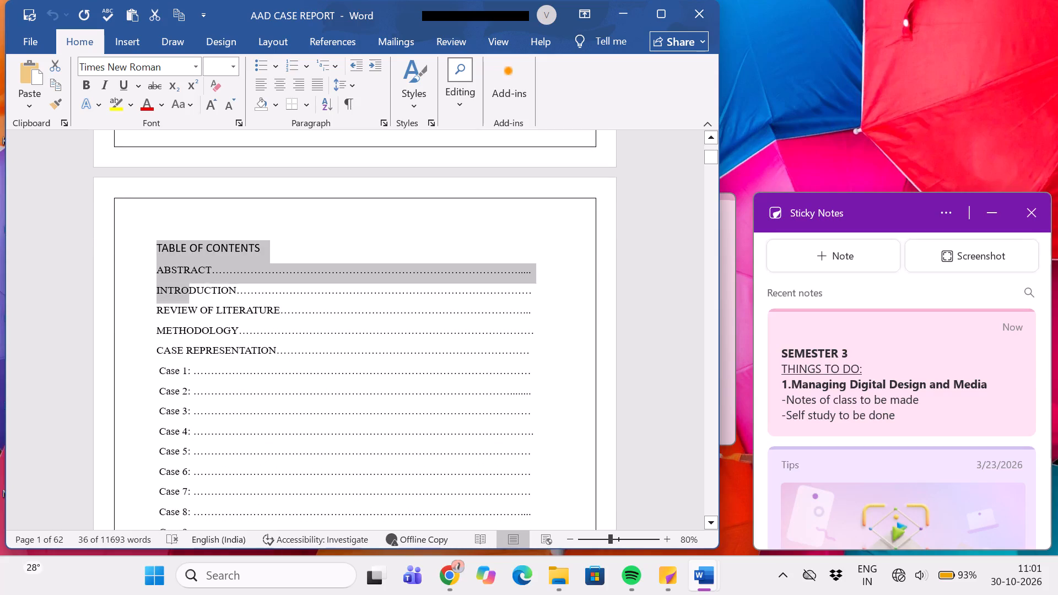
{"action": "left_click_drag", "start_coordinate": [196, 291], "coordinate": [256, 339]}
{"action": "right_click", "coordinate": [256, 339]}
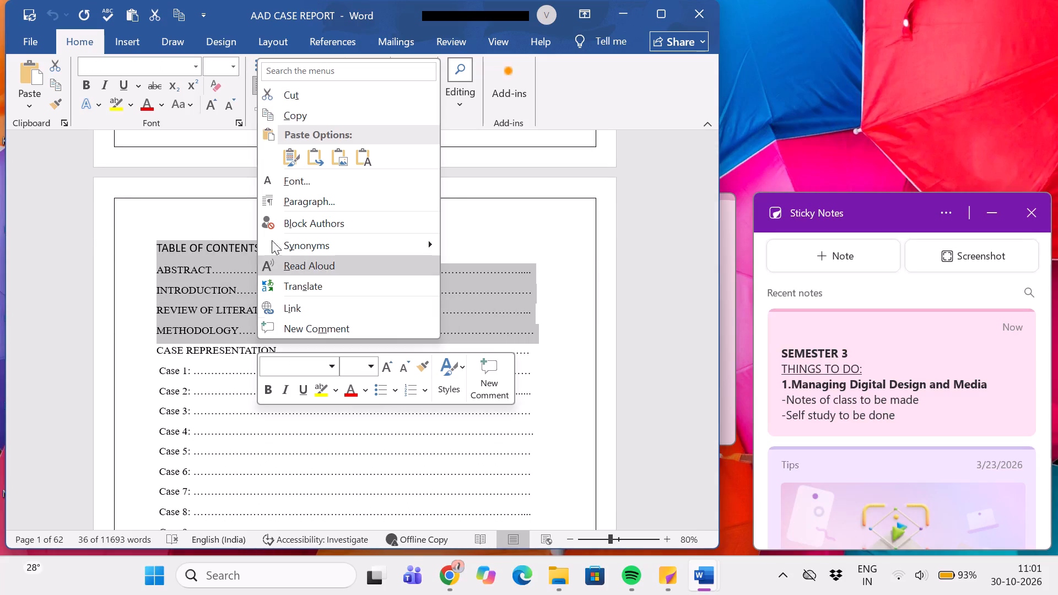
{"action": "left_click", "coordinate": [279, 122]}
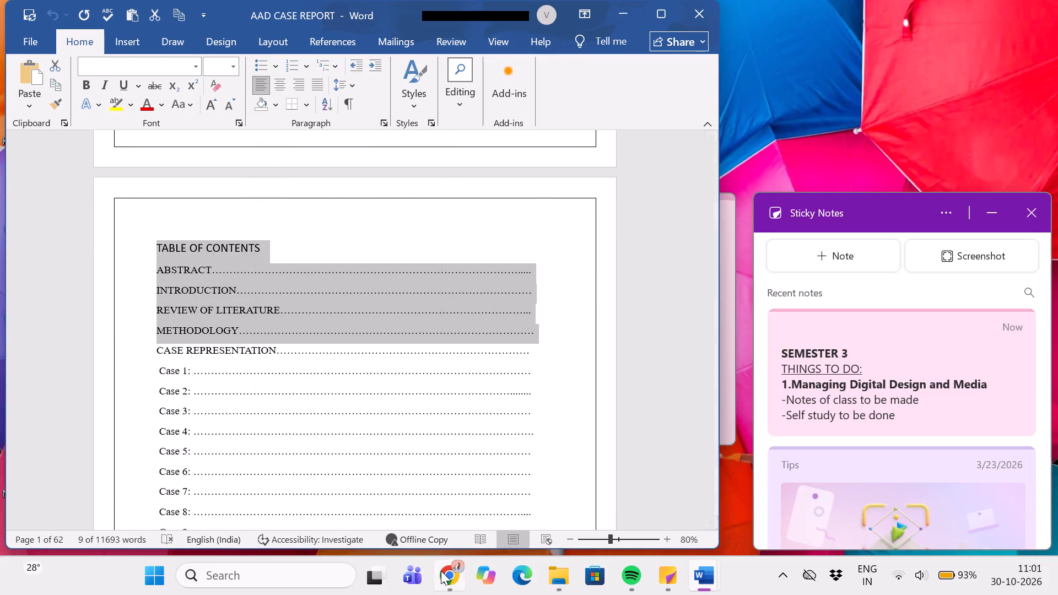
{"action": "left_click", "coordinate": [441, 571]}
{"action": "left_click", "coordinate": [451, 592]}
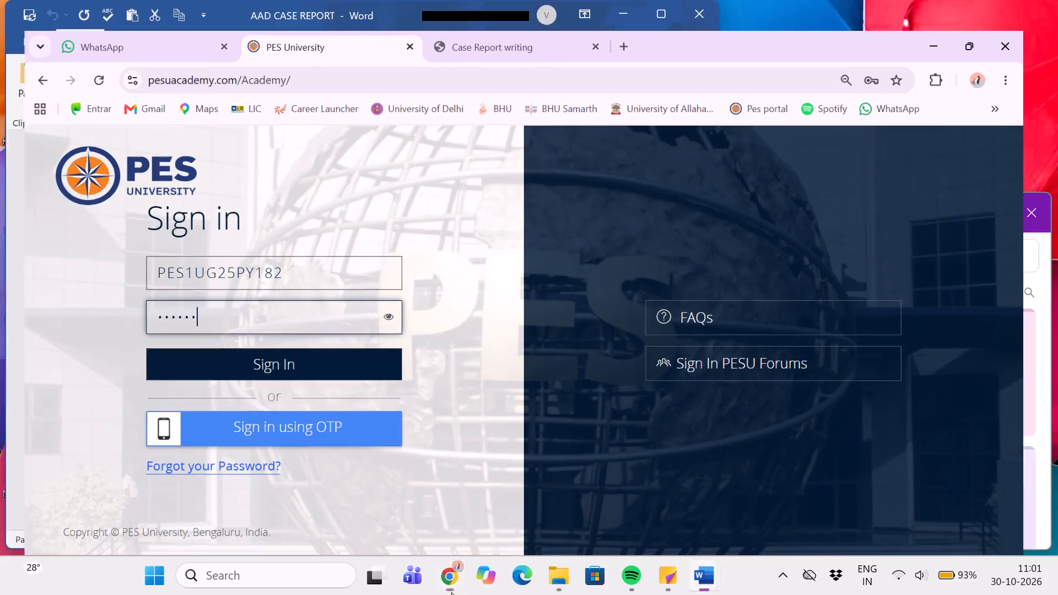
{"action": "left_click", "coordinate": [656, 529]}
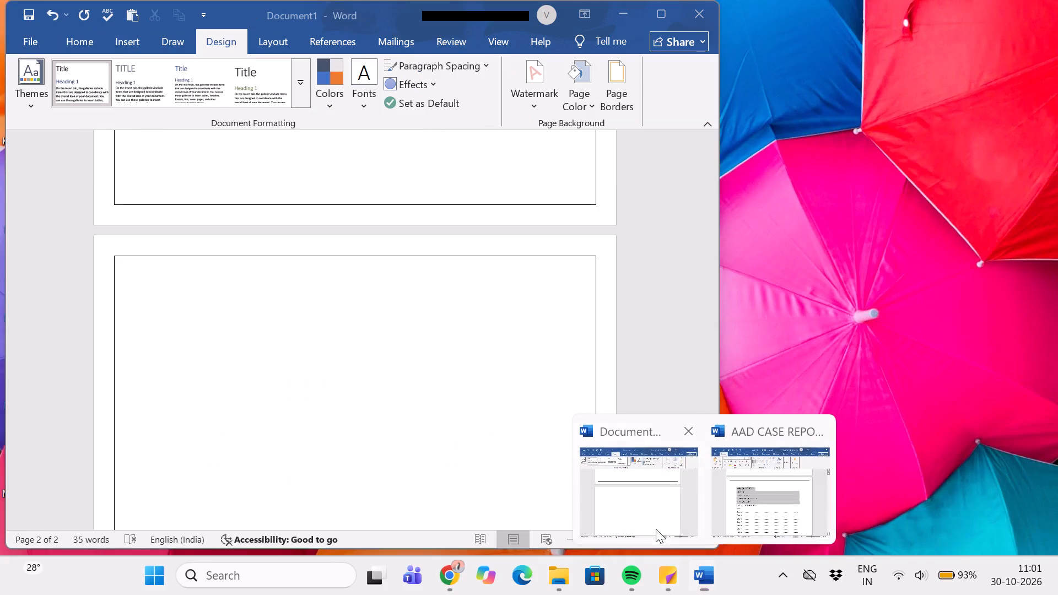
{"action": "key", "text": "ctrl+v"}
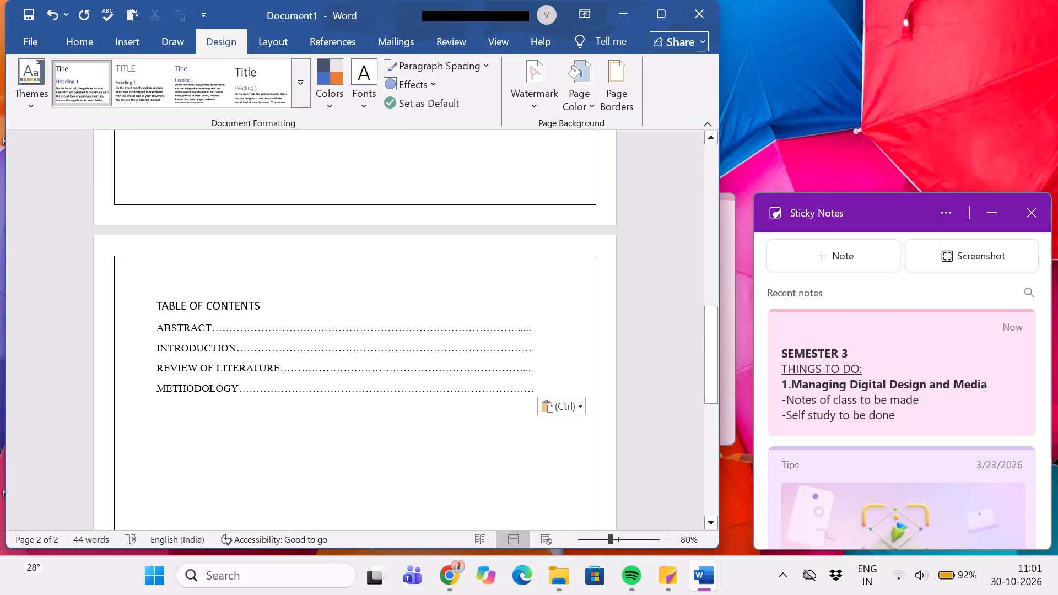
Add dots to the leaders of the REVIEW OF LITERATURE, METHODOLOGY and INTRODUCTION lines to even out their ends.
{"action": "left_click", "coordinate": [543, 377]}
{"action": "type", "text": ".."}
{"action": "key", "text": "Down"}
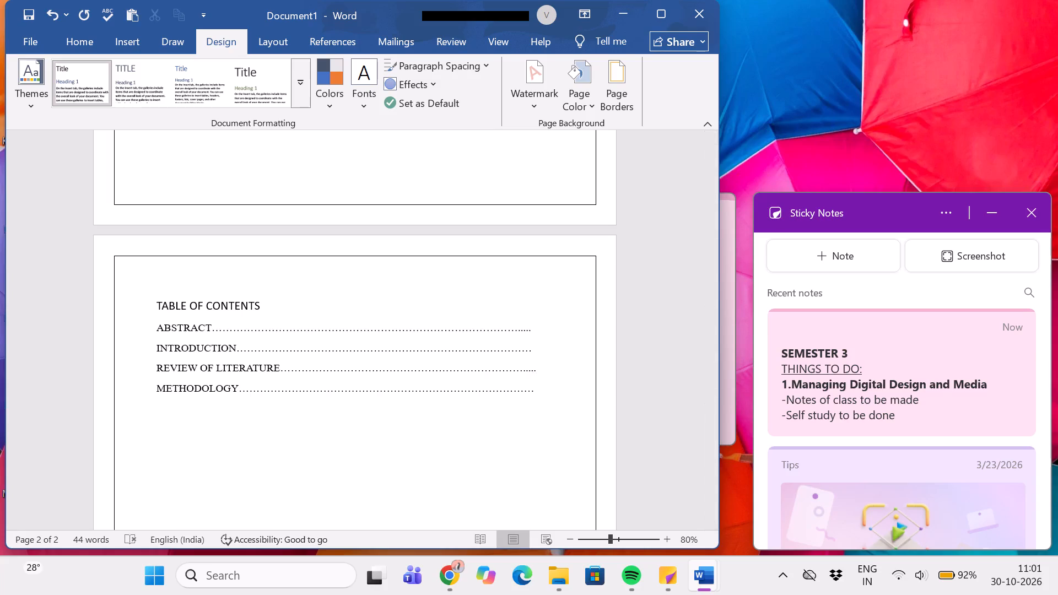
{"action": "key", "text": "period"}
{"action": "key", "text": "Up"}
{"action": "key", "text": "Up"}
{"action": "type", "text": ".."}
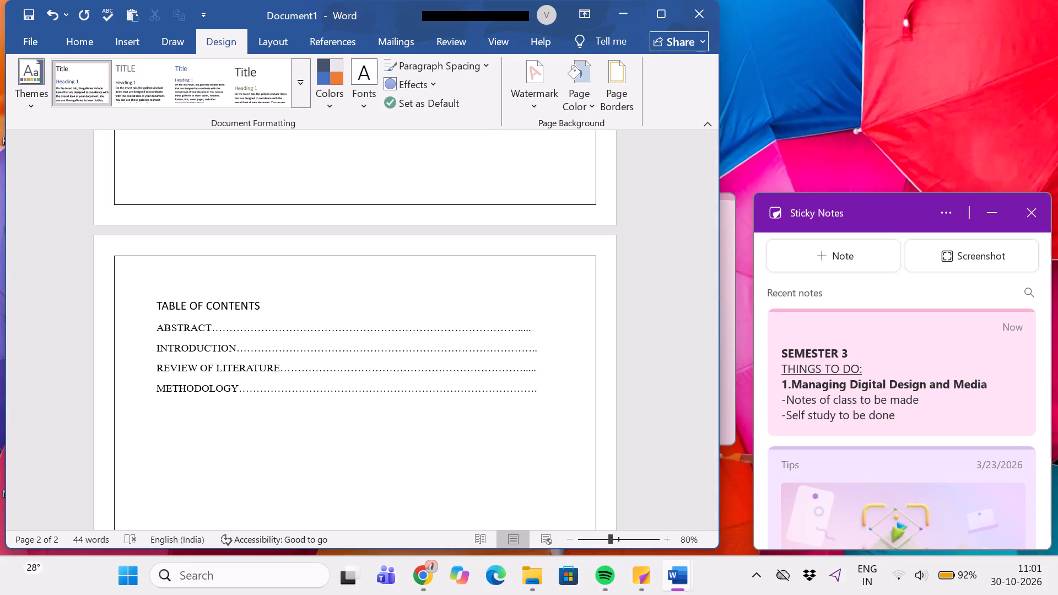
Extend the dot leaders of the ABSTRACT and INTRODUCTION lines so both end at the same point.
{"action": "key", "text": "Up"}
{"action": "type", "text": "..."}
{"action": "key", "text": "Down"}
{"action": "key", "text": "period"}
{"action": "key", "text": "Up"}
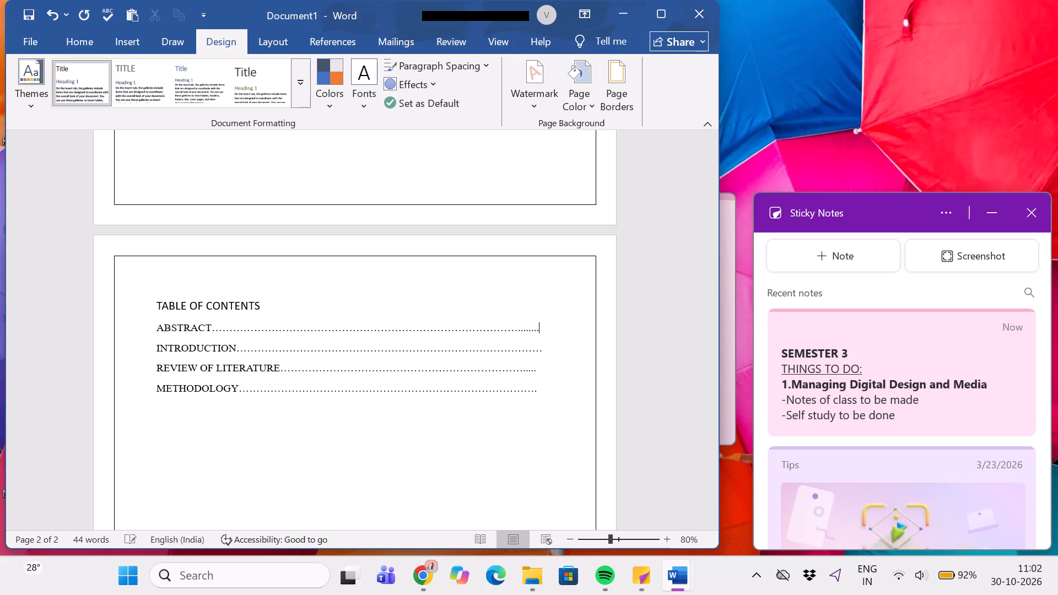
{"action": "key", "text": "comma"}
{"action": "key", "text": "BackSpace"}
{"action": "key", "text": "period"}
Add two dots to the REVIEW OF LITERATURE leader and adjust the METHODOLOGY leader's final dots to nearly match the lines above.
{"action": "key", "text": "Down"}
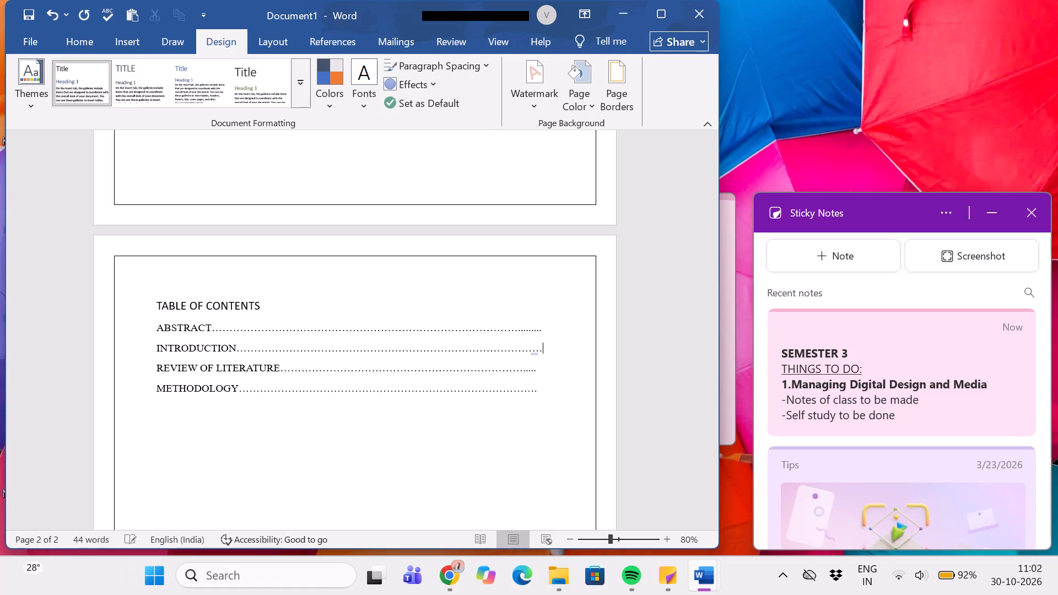
{"action": "key", "text": "Down"}
{"action": "type", "text": ".."}
{"action": "key", "text": "Down"}
{"action": "type", "text": ".."}
{"action": "key", "text": "BackSpace"}
{"action": "key", "text": "BackSpace"}
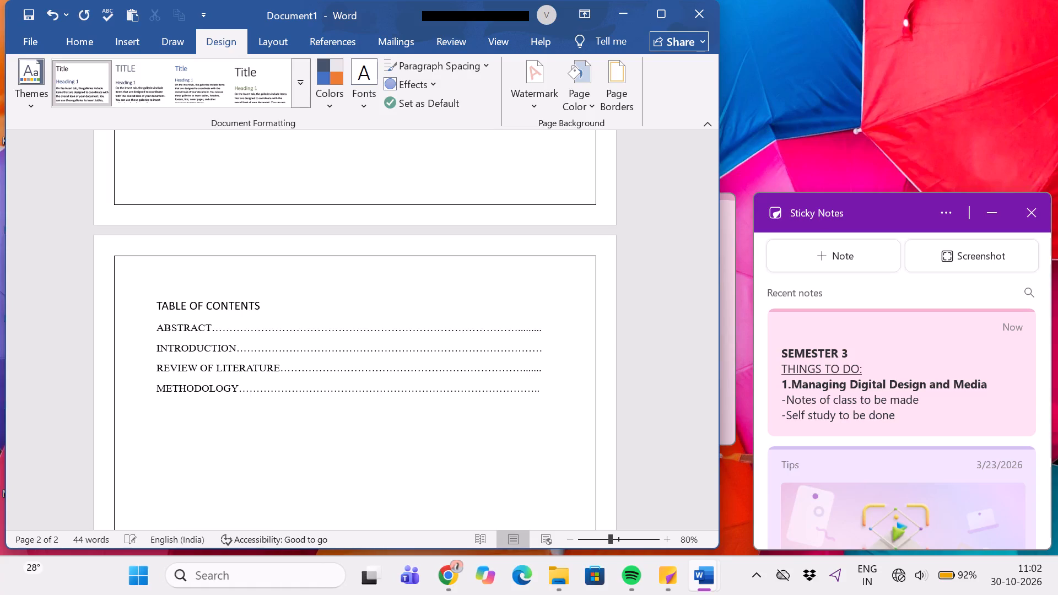
{"action": "key", "text": "BackSpace"}
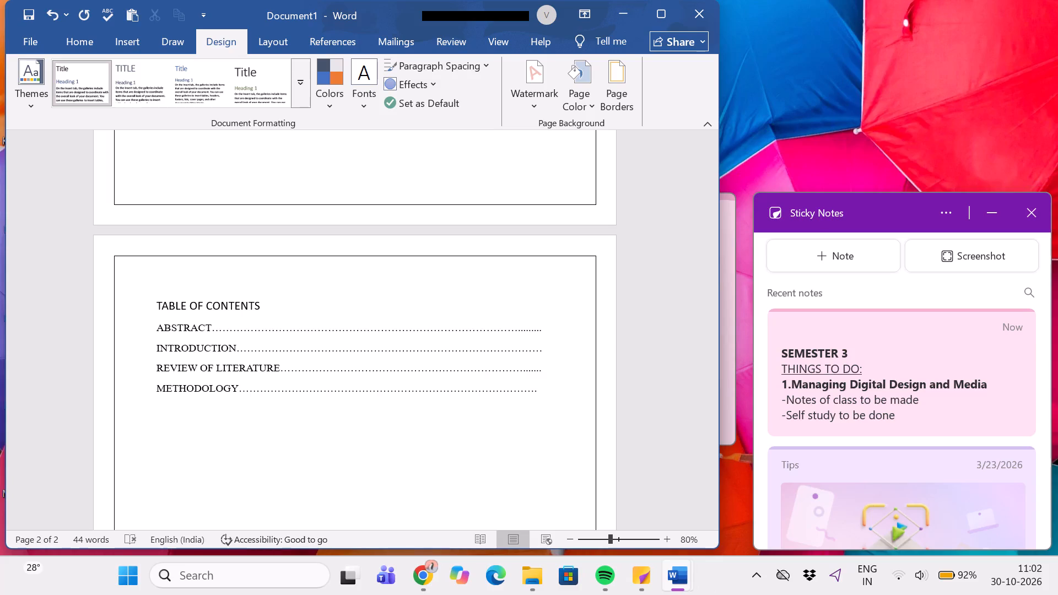
{"action": "type", "text": ".."}
{"action": "key", "text": "backslash"}
{"action": "key", "text": "BackSpace"}
{"action": "key", "text": "BackSpace"}
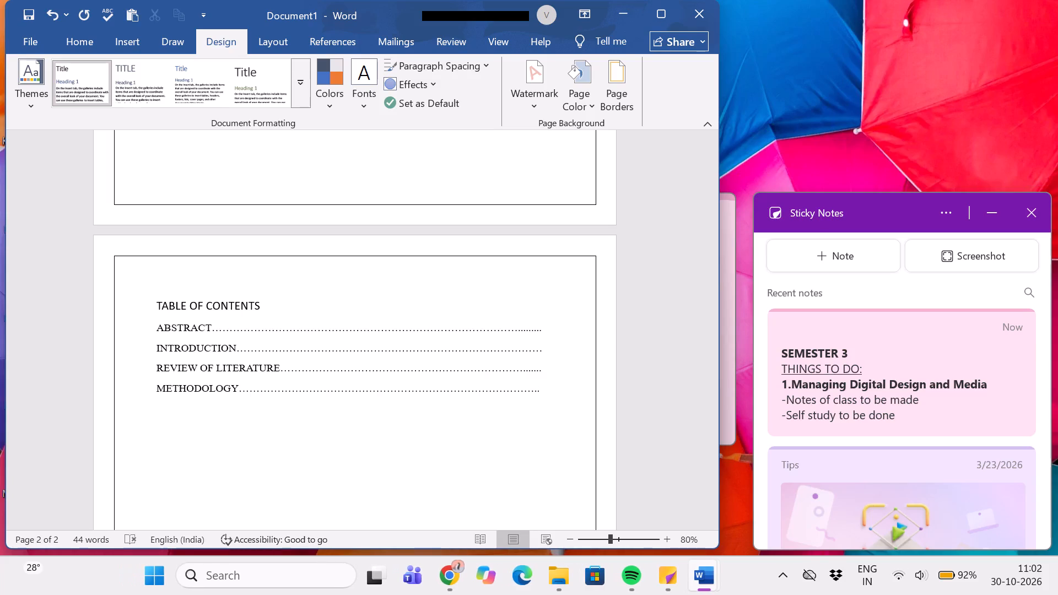
Remove one dot from the REVIEW OF LITERATURE leader to align it with the METHODOLOGY line.
{"action": "key", "text": "Up"}
{"action": "key", "text": "Right"}
{"action": "key", "text": "Down"}
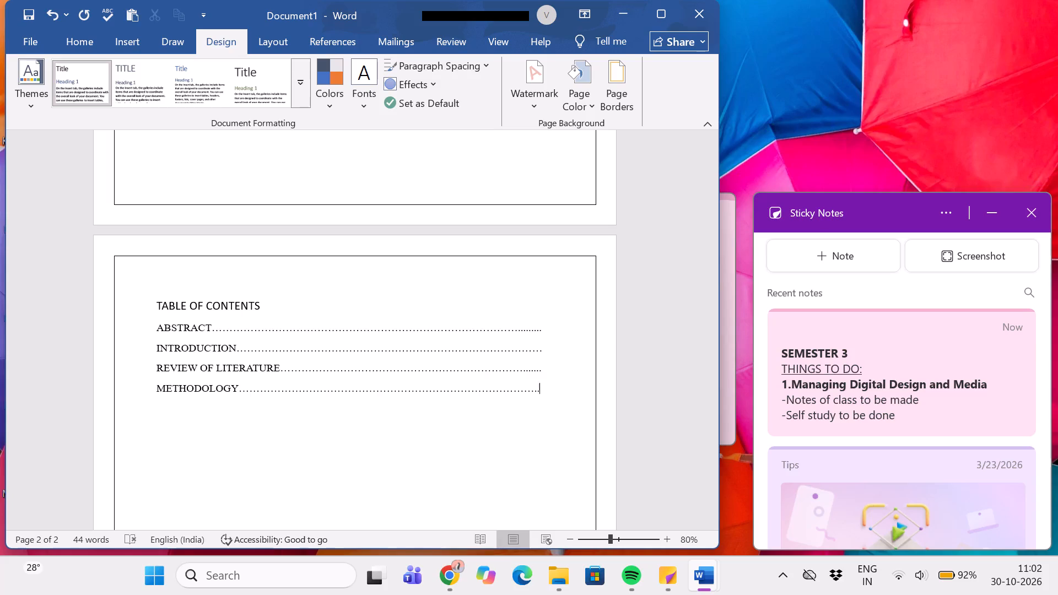
{"action": "key", "text": "Up"}
{"action": "key", "text": "Left"}
{"action": "key", "text": "Delete"}
Replace the last dots of the INTRODUCTION leader so it ends level with the REVIEW OF LITERATURE line.
{"action": "key", "text": "Up"}
{"action": "key", "text": "Left"}
{"action": "key", "text": "Right"}
{"action": "key", "text": "BackSpace"}
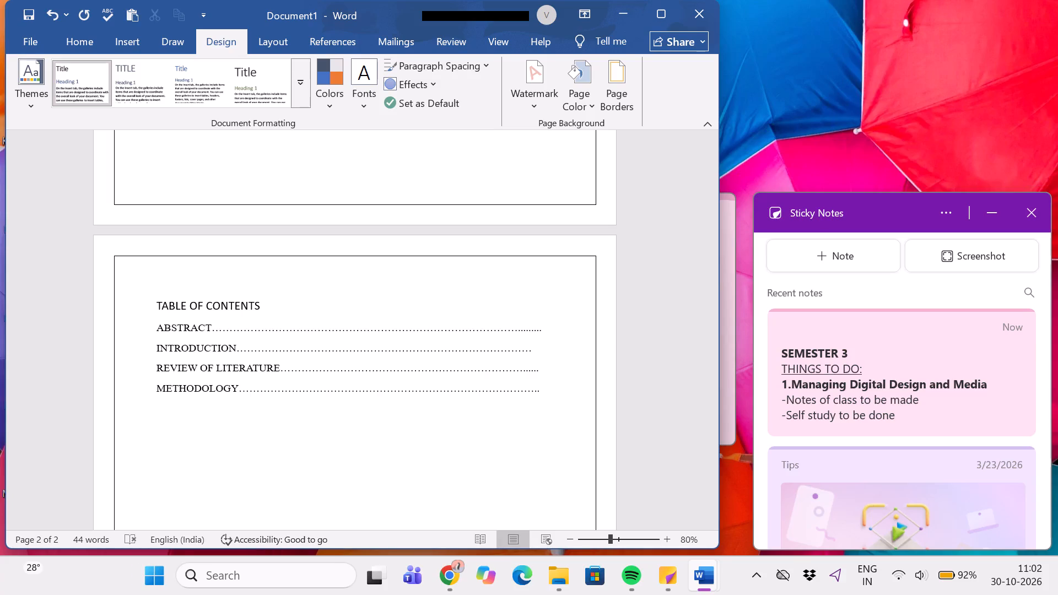
{"action": "type", "text": "..."}
{"action": "key", "text": "BackSpace"}
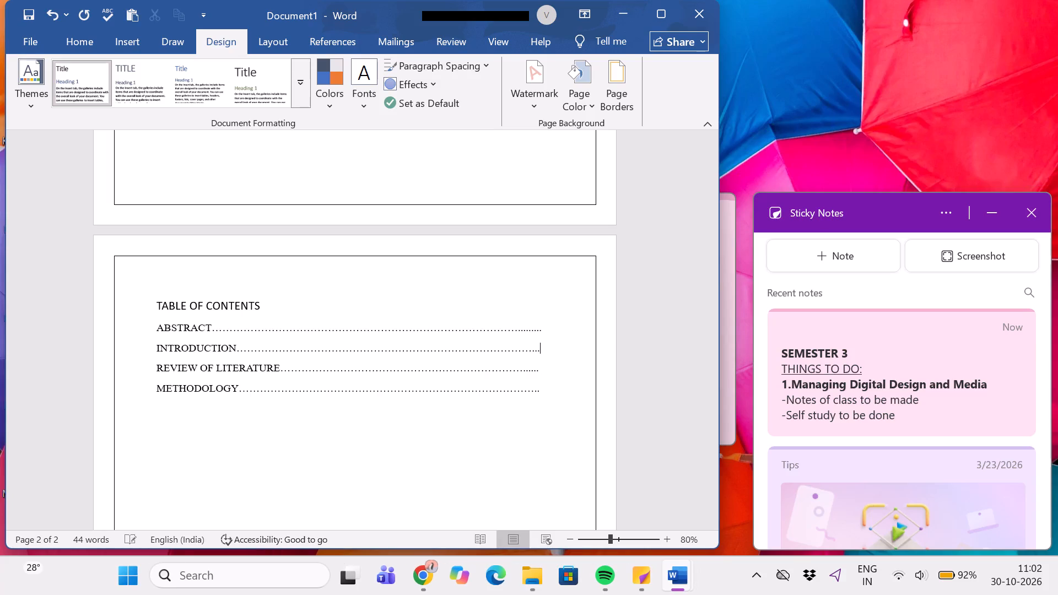
{"action": "key", "text": "BackSpace"}
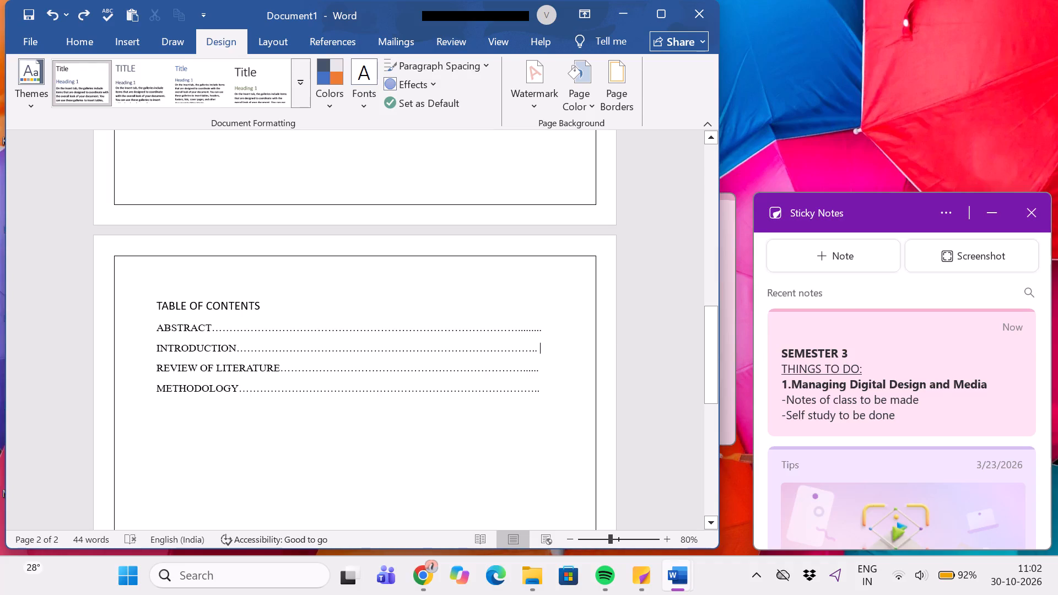
{"action": "key", "text": "period"}
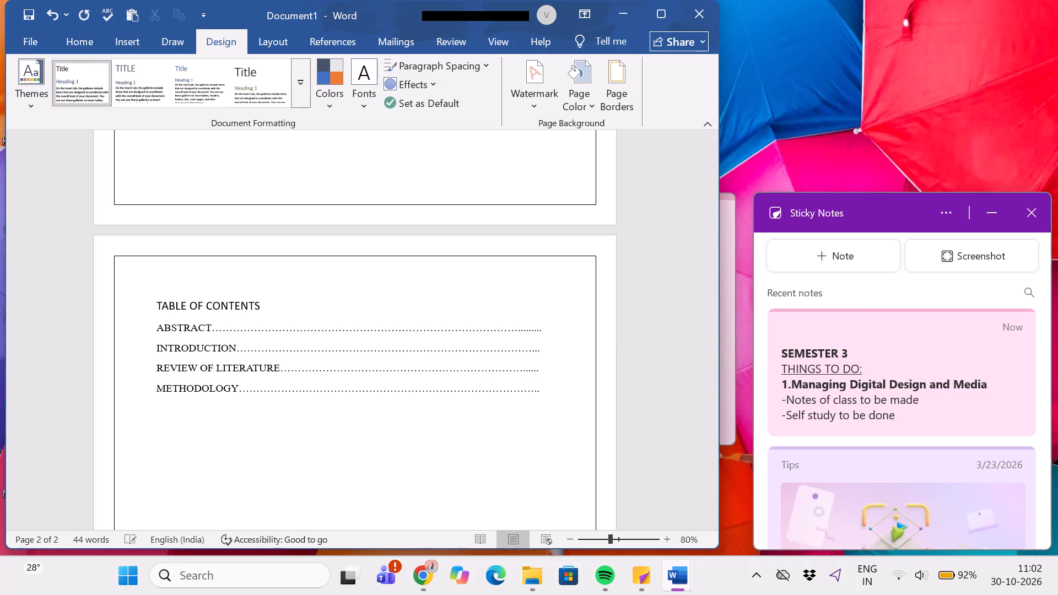
{"action": "key", "text": "BackSpace"}
{"action": "key", "text": "period"}
Remove the last dot from the ABSTRACT leader to align it with the other contents lines.
{"action": "key", "text": "Up"}
{"action": "key", "text": "Delete"}
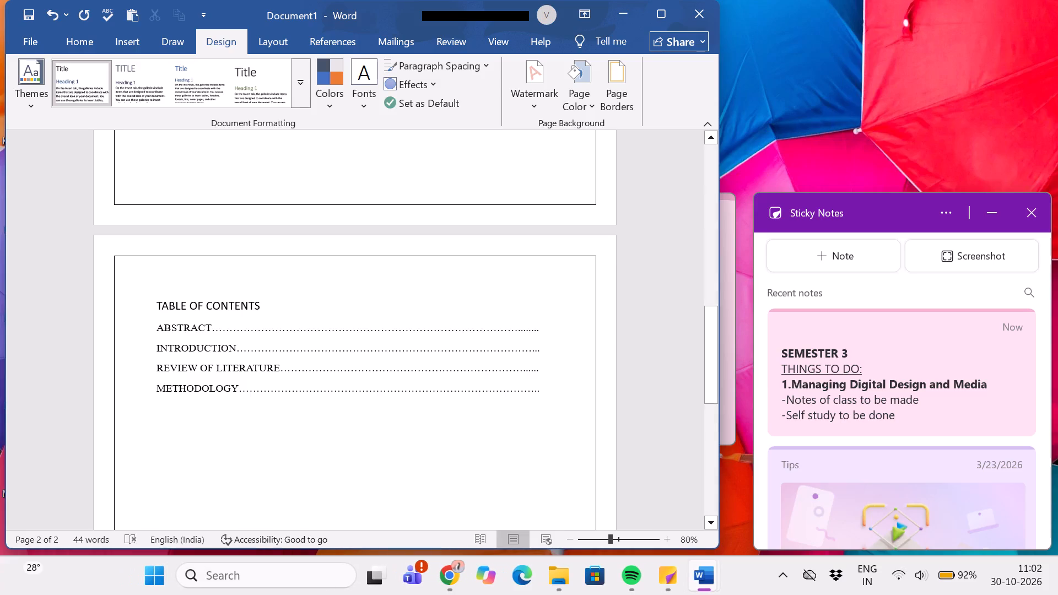
Insert blank lines below the METHODOLOGY entry until the cursor reaches the start of page 3.
{"action": "scroll", "coordinate": [520, 391], "scroll_direction": "down", "scroll_amount": 1}
{"action": "left_click", "coordinate": [274, 339]}
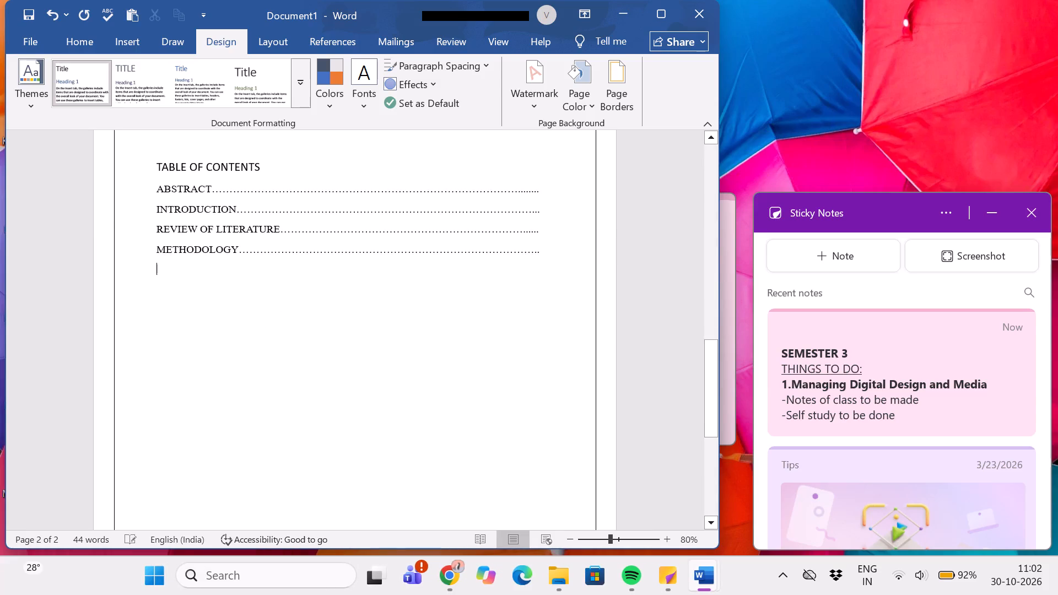
{"action": "key", "text": "Return"}
{"action": "key", "text": "Return"}
{"action": "key", "text": "Return"}
{"action": "key", "text": "Return"}
{"action": "key", "text": "Return"}
{"action": "key", "text": "Return"}
{"action": "key", "text": "Return"}
{"action": "key", "text": "Return"}
{"action": "key", "text": "Return"}
{"action": "key", "text": "Return"}
{"action": "key", "text": "Return"}
{"action": "key", "text": "Return"}
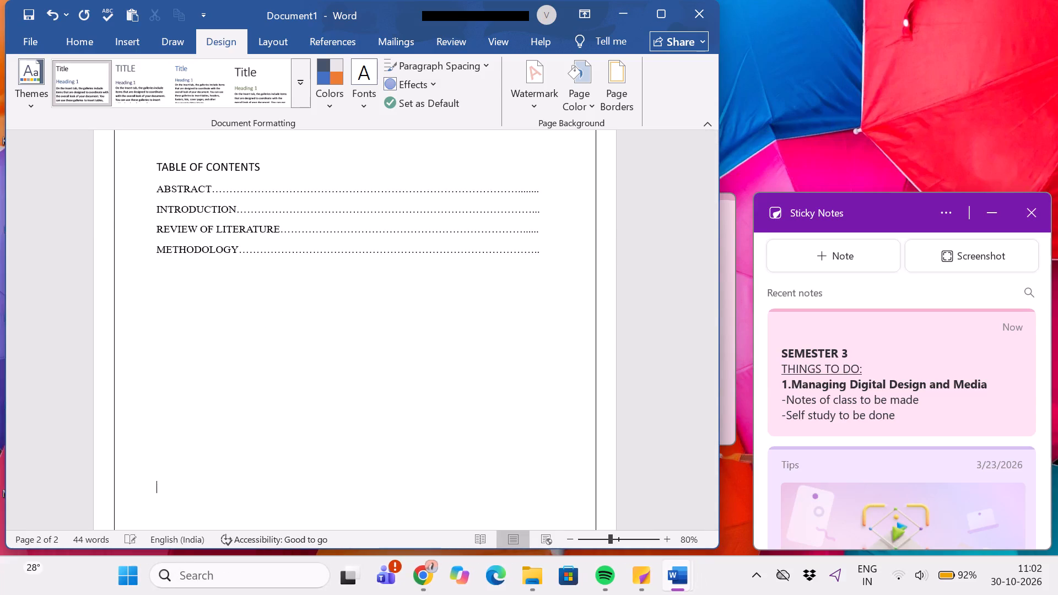
{"action": "key", "text": "Return"}
{"action": "key", "text": "Return"}
{"action": "key", "text": "Return"}
{"action": "key", "text": "Return"}
{"action": "key", "text": "Return"}
{"action": "key", "text": "Return"}
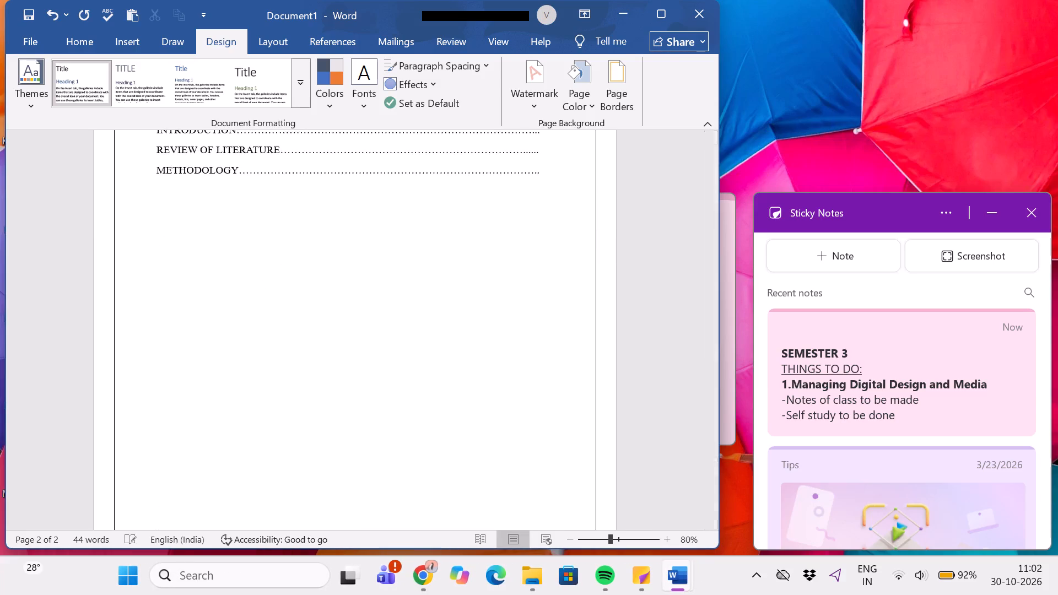
{"action": "key", "text": "Return"}
{"action": "key", "text": "Return"}
{"action": "key", "text": "Return"}
{"action": "key", "text": "Return"}
{"action": "key", "text": "Return"}
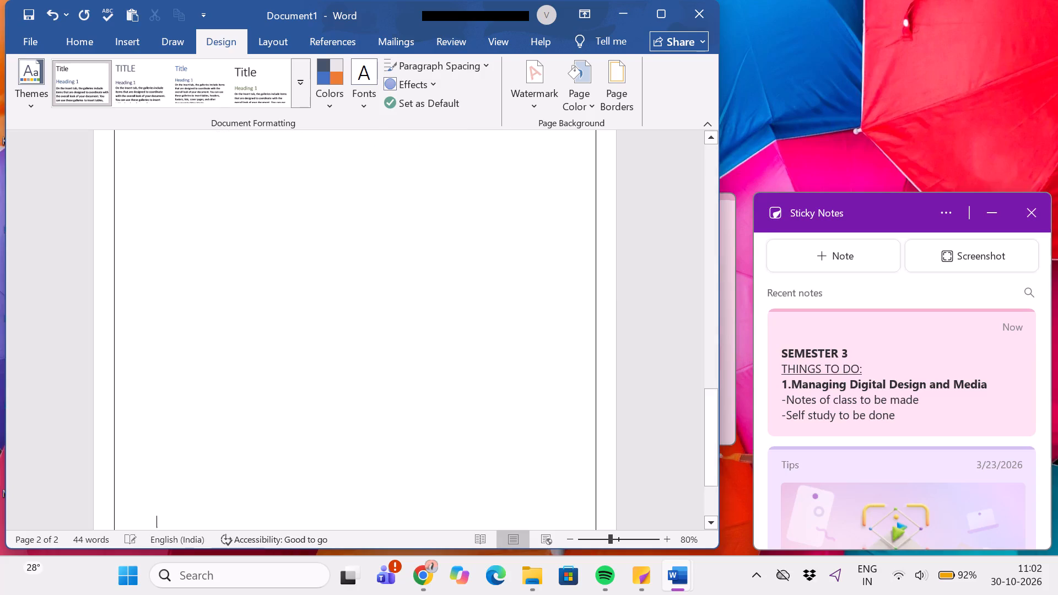
{"action": "key", "text": "Return"}
{"action": "key", "text": "Return"}
{"action": "key", "text": "Return"}
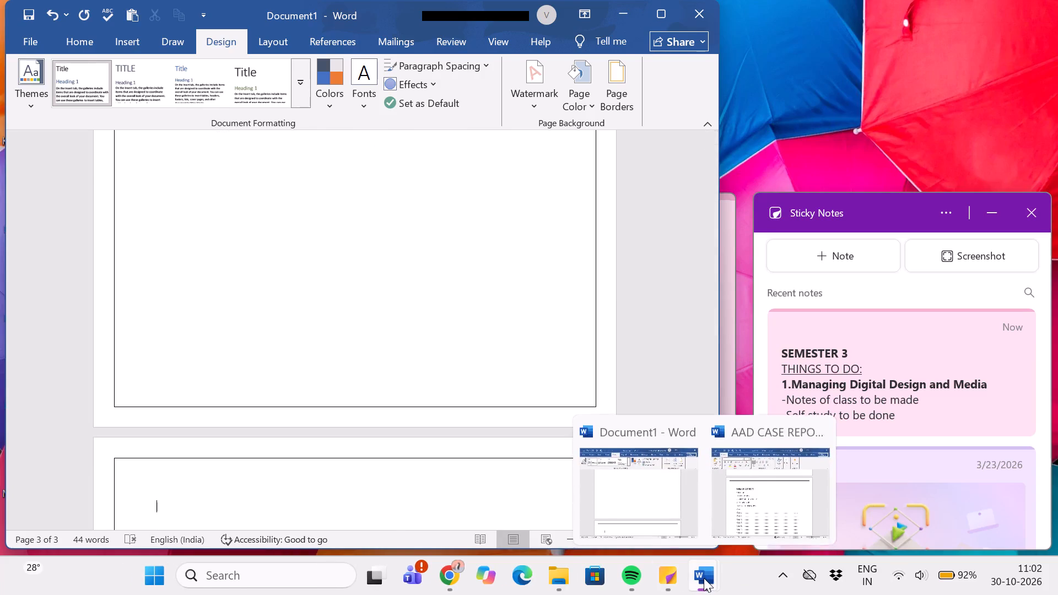
Check in the AAD case report which section follows the table of contents, and return to the new document.
{"action": "left_click", "coordinate": [789, 511]}
{"action": "scroll", "coordinate": [482, 448], "scroll_direction": "down", "scroll_amount": 1}
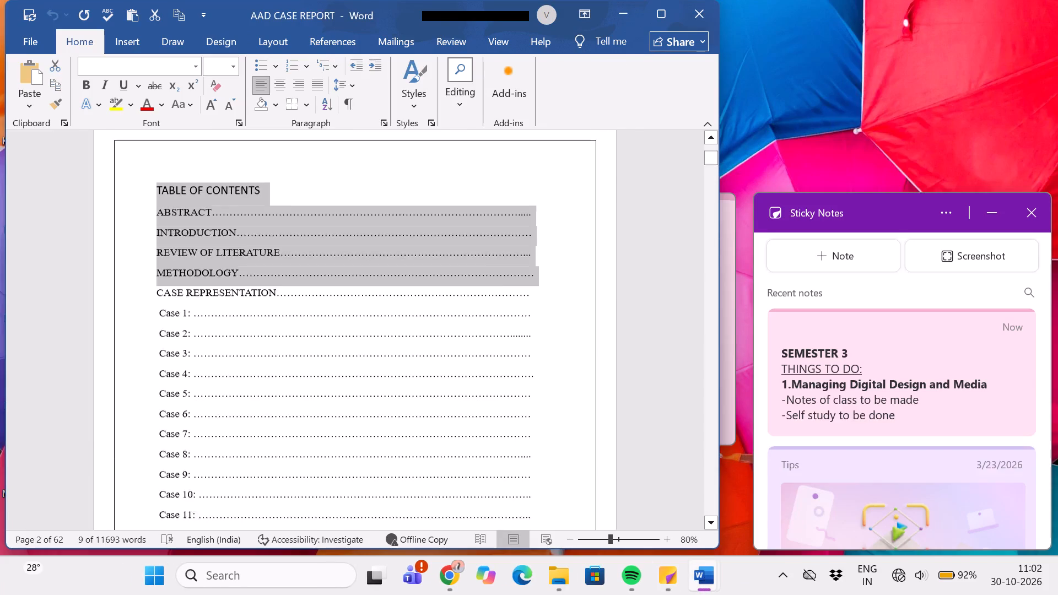
{"action": "scroll", "coordinate": [482, 448], "scroll_direction": "down", "scroll_amount": 4}
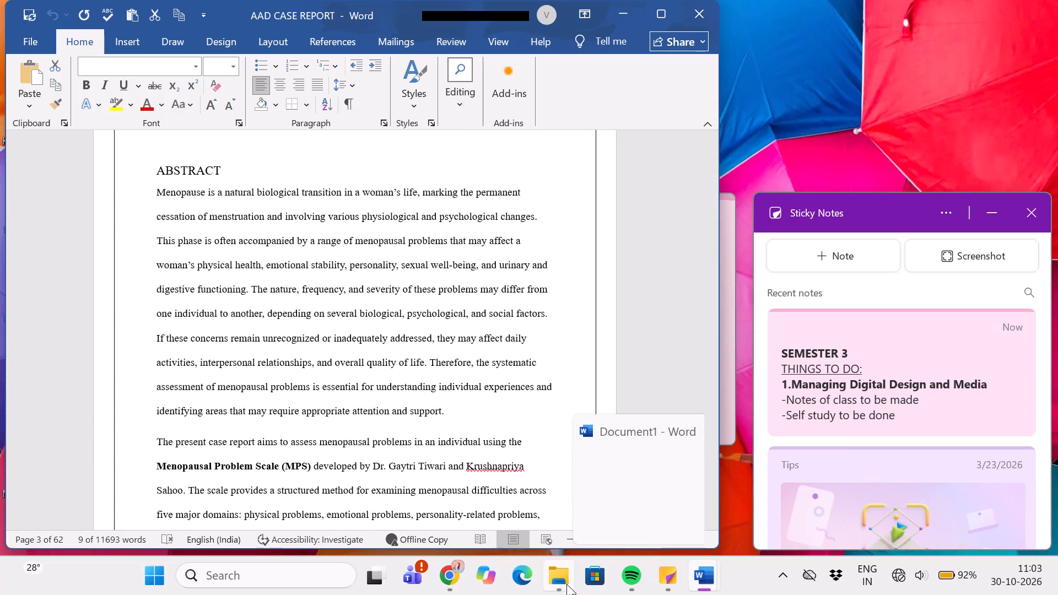
{"action": "left_click", "coordinate": [649, 506]}
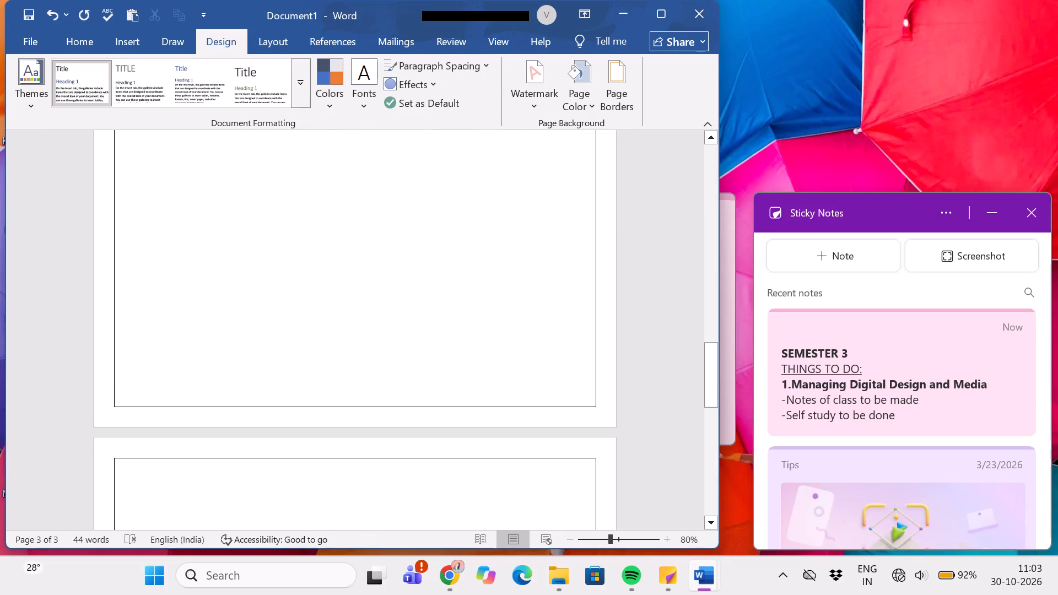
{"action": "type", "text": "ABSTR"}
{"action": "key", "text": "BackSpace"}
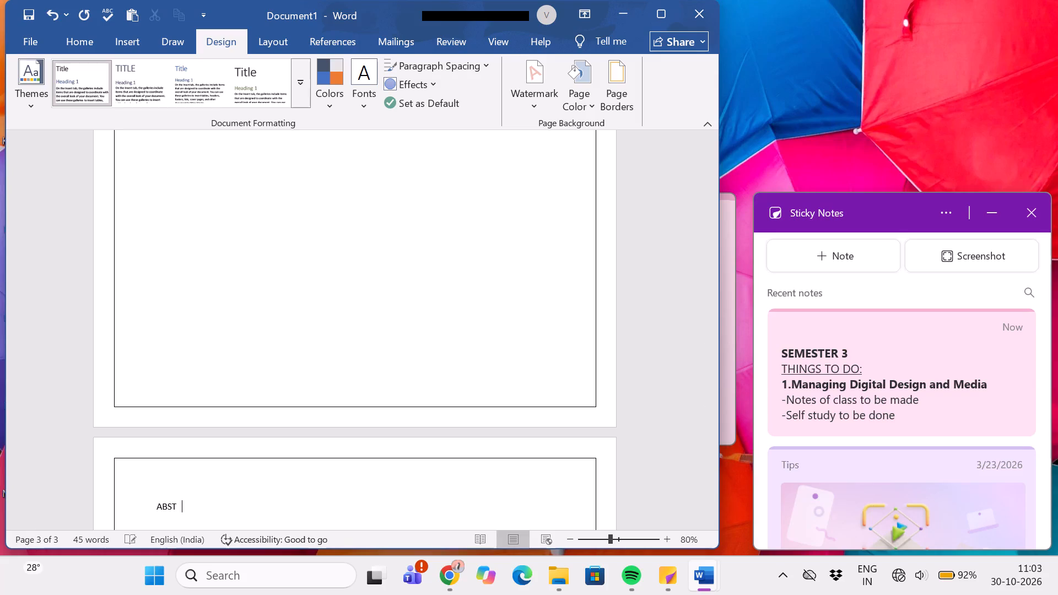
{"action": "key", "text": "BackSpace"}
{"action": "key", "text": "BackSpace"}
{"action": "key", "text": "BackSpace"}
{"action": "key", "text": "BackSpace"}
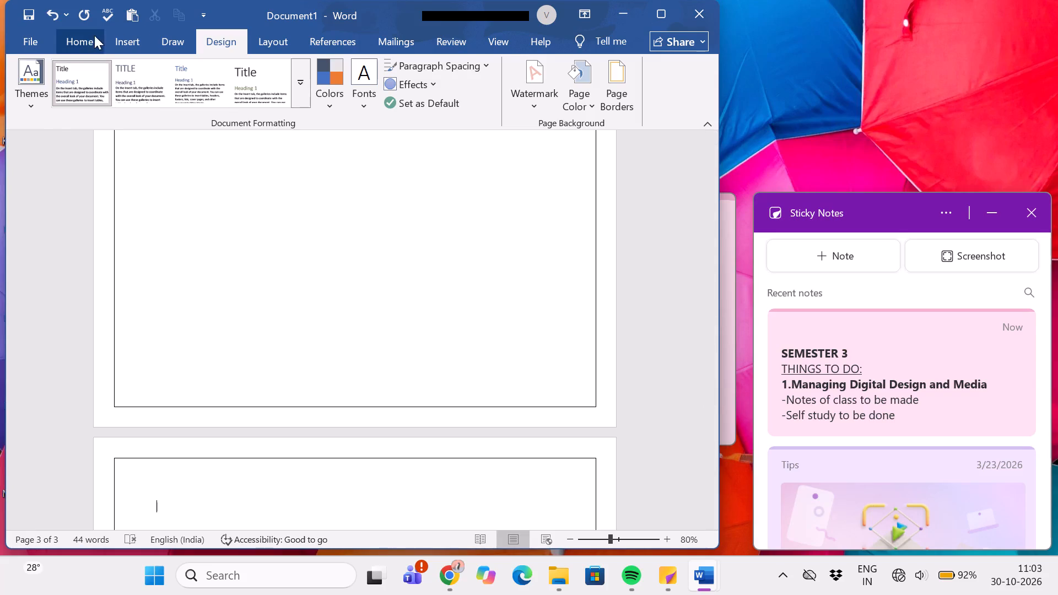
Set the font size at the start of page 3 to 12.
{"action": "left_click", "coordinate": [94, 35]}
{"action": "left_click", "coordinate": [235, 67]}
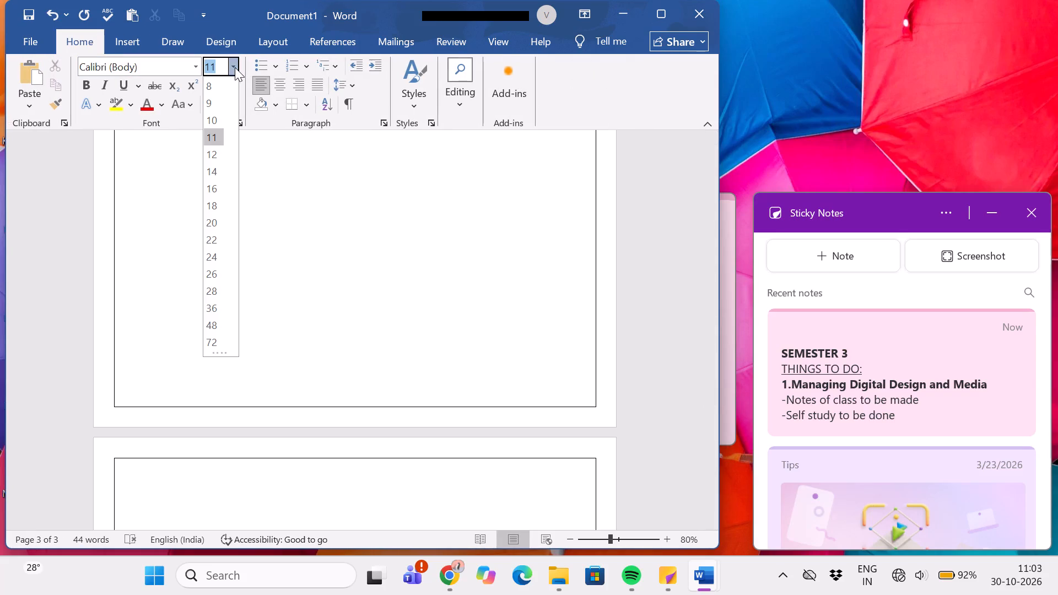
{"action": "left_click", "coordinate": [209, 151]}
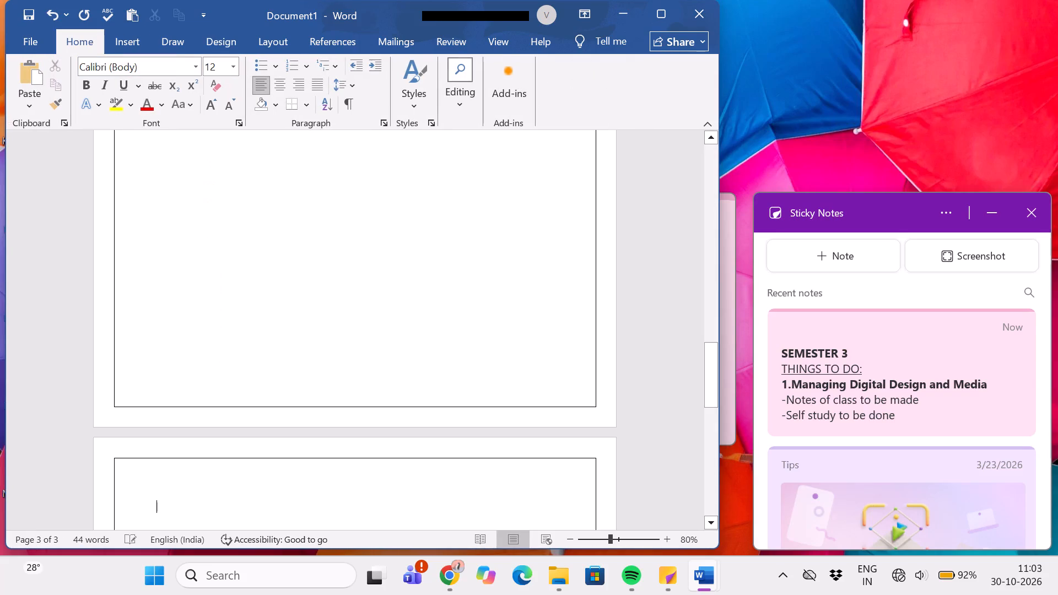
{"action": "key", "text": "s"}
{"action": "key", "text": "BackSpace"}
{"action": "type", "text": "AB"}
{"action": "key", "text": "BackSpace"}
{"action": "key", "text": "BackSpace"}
Add the heading ABSTRACT at the start of page 3 in size 14, matching the AAD report's abstract heading size.
{"action": "left_click", "coordinate": [755, 483]}
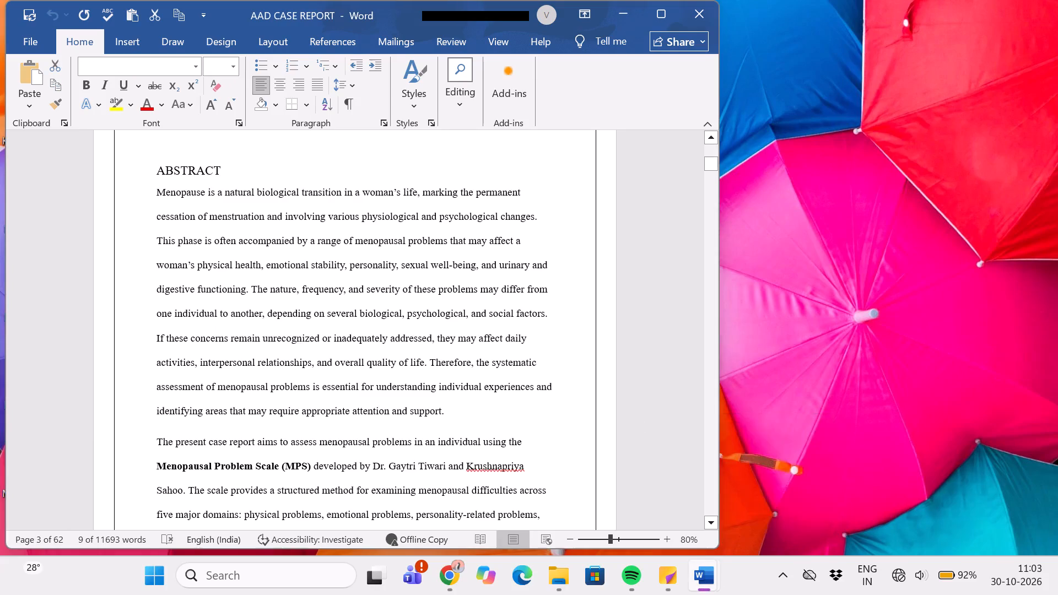
{"action": "left_click", "coordinate": [190, 174]}
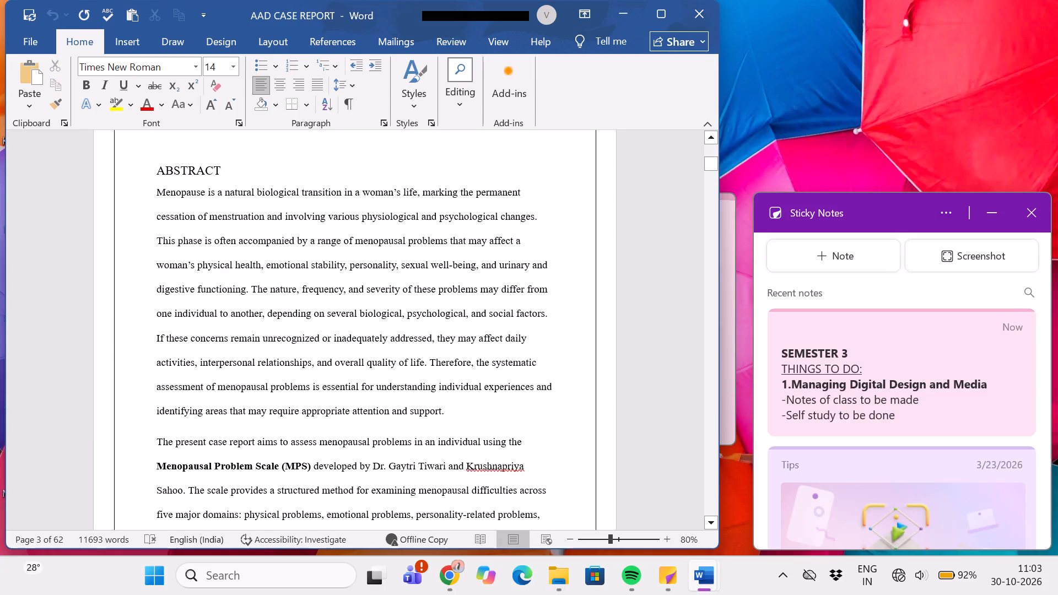
{"action": "left_click", "coordinate": [706, 577]}
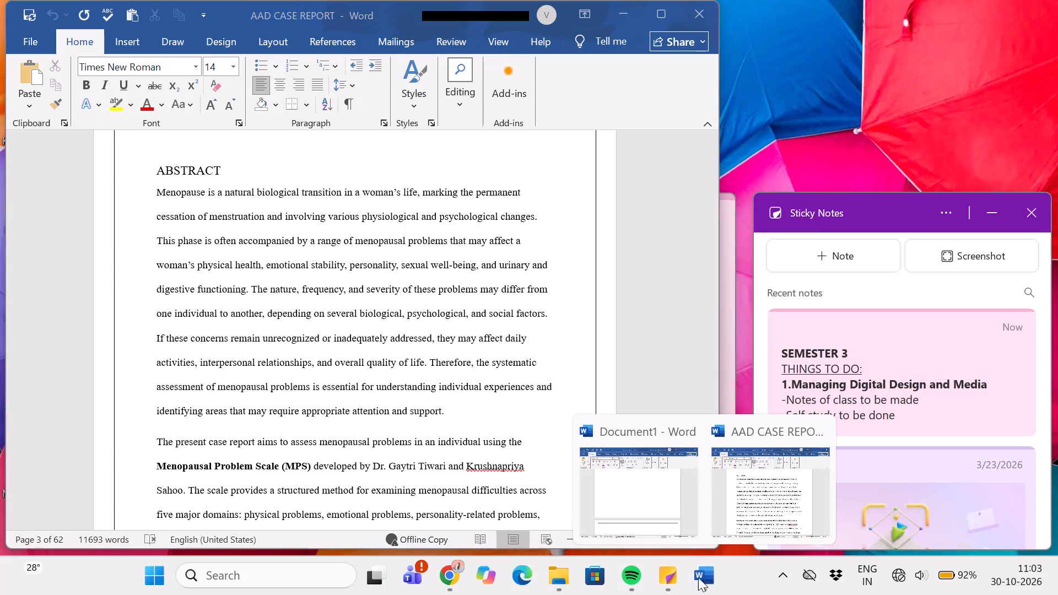
{"action": "left_click", "coordinate": [570, 594]}
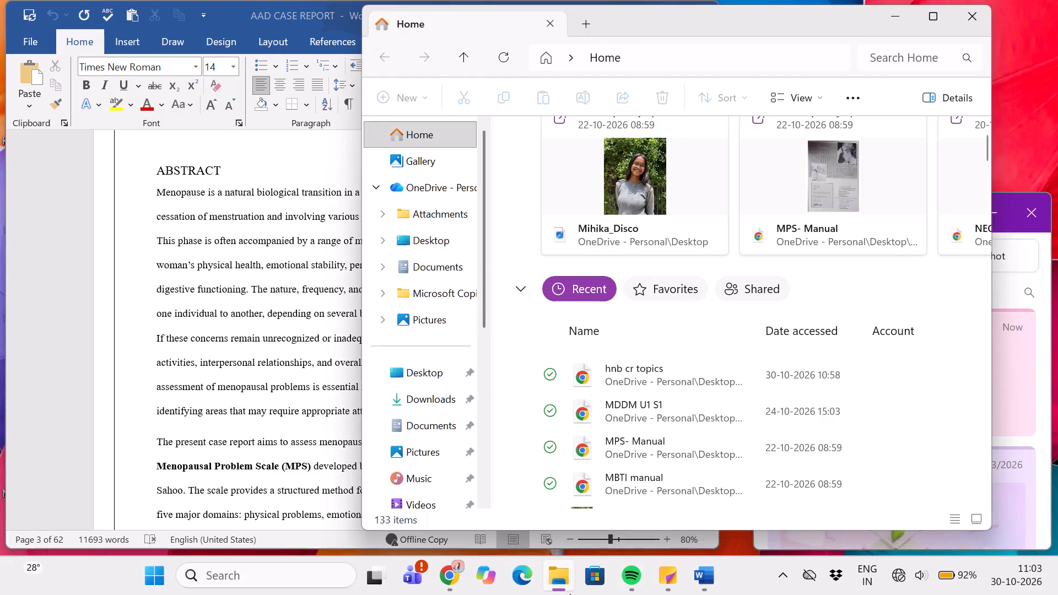
{"action": "left_click", "coordinate": [570, 594]}
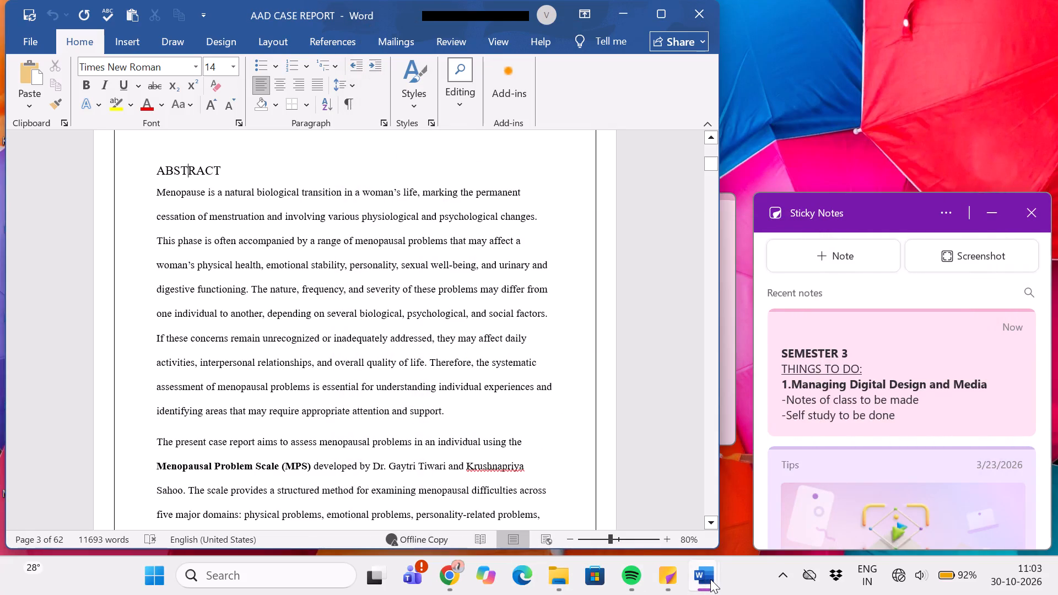
{"action": "left_click", "coordinate": [710, 579]}
{"action": "left_click", "coordinate": [648, 511]}
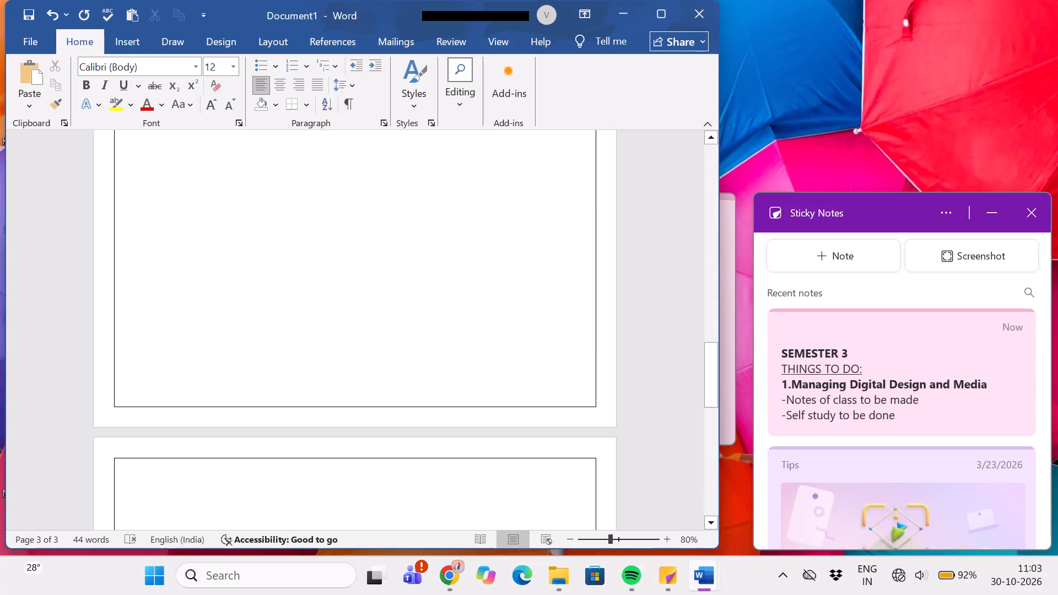
{"action": "left_click", "coordinate": [209, 107]}
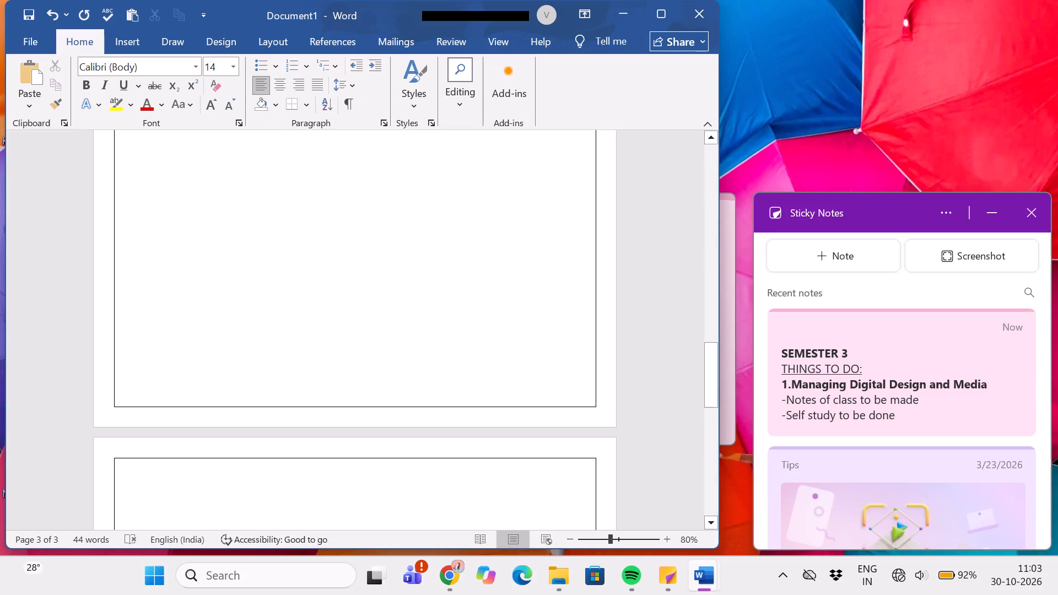
{"action": "type", "text": "AB"}
{"action": "type", "text": "STAR"}
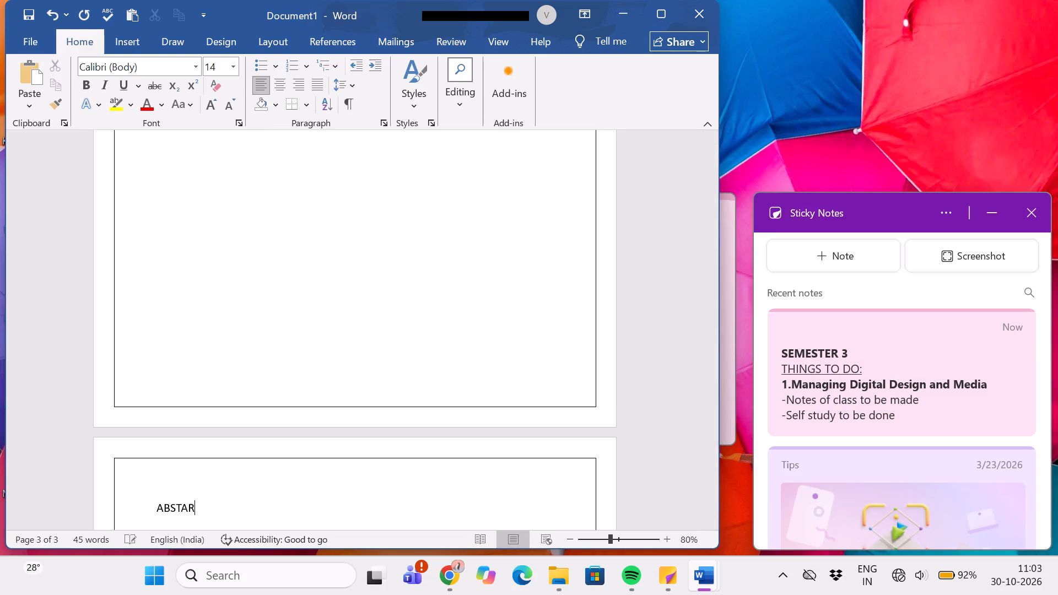
{"action": "key", "text": "BackSpace"}
{"action": "key", "text": "BackSpace"}
{"action": "type", "text": "RACT"}
Insert blank lines below the ABSTRACT heading until the cursor reaches the start of page 4.
{"action": "key", "text": "Down"}
{"action": "key", "text": "Return"}
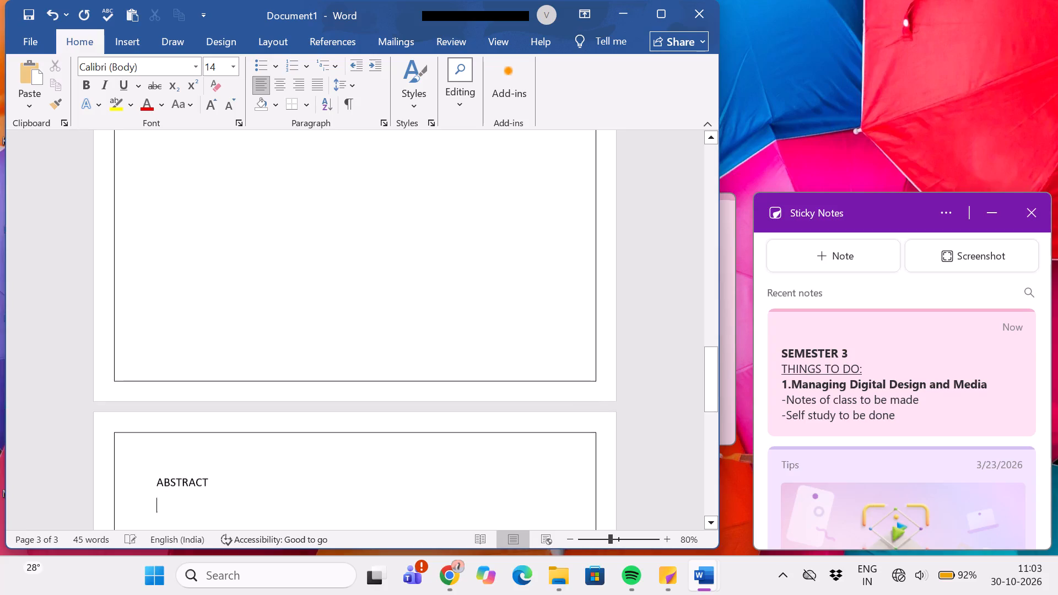
{"action": "key", "text": "Return"}
{"action": "key", "text": "Return"}
{"action": "key", "text": "Return"}
{"action": "key", "text": "Return"}
{"action": "key", "text": "Return"}
{"action": "key", "text": "Return"}
{"action": "key", "text": "Return"}
{"action": "key", "text": "Return"}
{"action": "key", "text": "Return"}
{"action": "key", "text": "Return"}
{"action": "key", "text": "Return"}
{"action": "key", "text": "Return"}
{"action": "key", "text": "Return"}
{"action": "key", "text": "Return"}
{"action": "key", "text": "Return"}
{"action": "key", "text": "Return"}
{"action": "key", "text": "Return"}
{"action": "key", "text": "Return"}
{"action": "key", "text": "Return"}
{"action": "key", "text": "Return"}
{"action": "key", "text": "Return"}
{"action": "key", "text": "Return"}
{"action": "key", "text": "Return"}
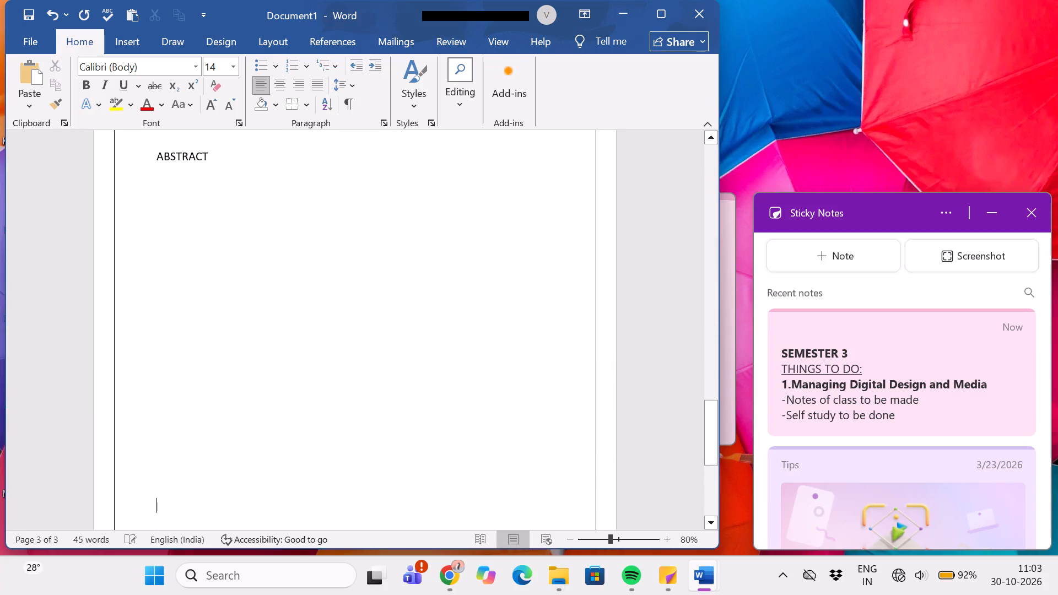
{"action": "key", "text": "Return"}
{"action": "key", "text": "Return"}
{"action": "key", "text": "Return"}
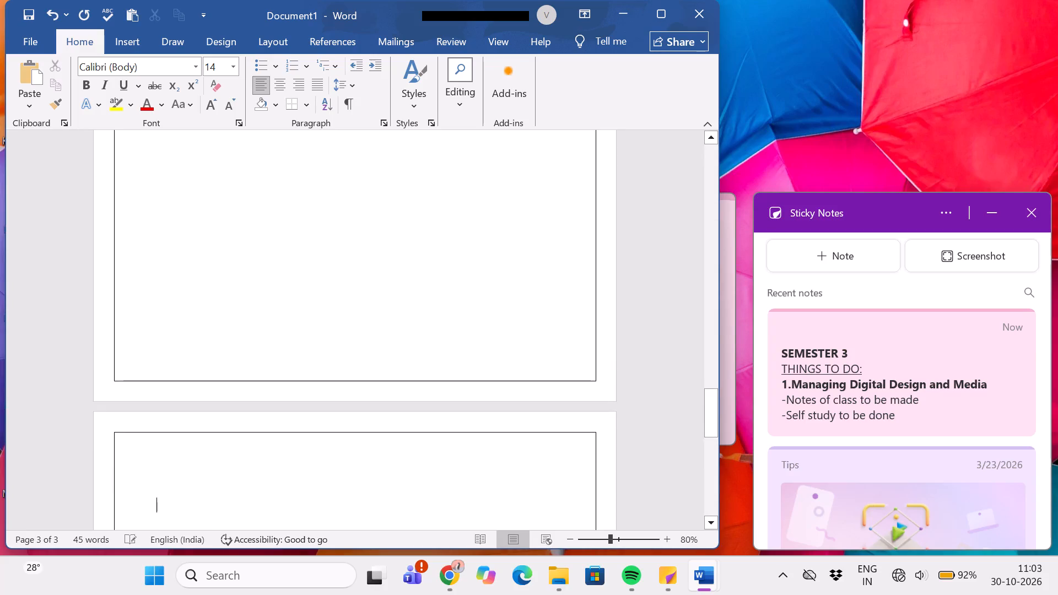
{"action": "key", "text": "BackSpace"}
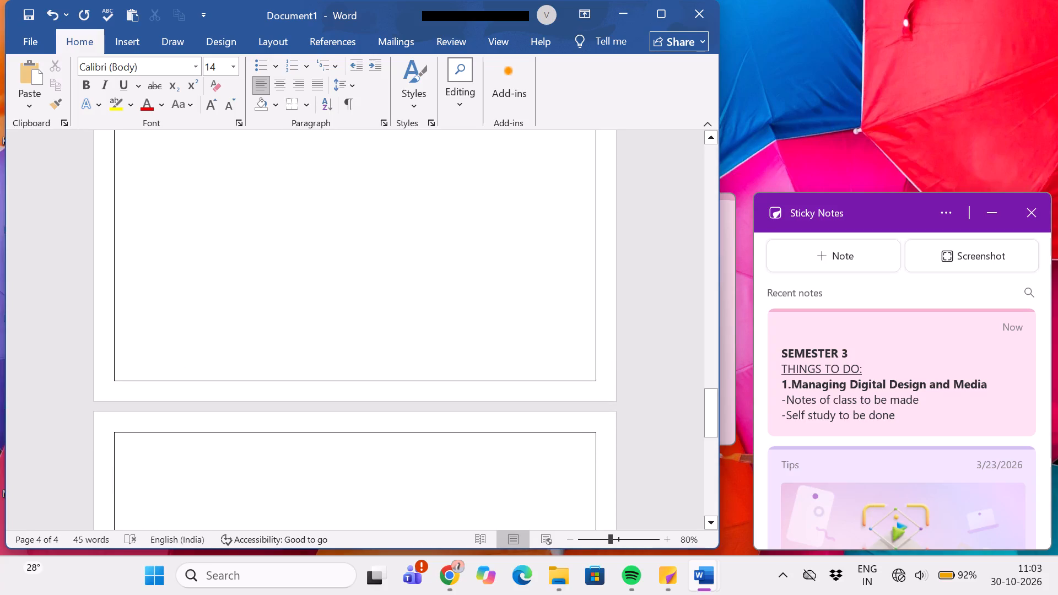
Examine the AAD case report beyond its abstract to see how the following chapter is headed.
{"action": "left_click", "coordinate": [743, 502]}
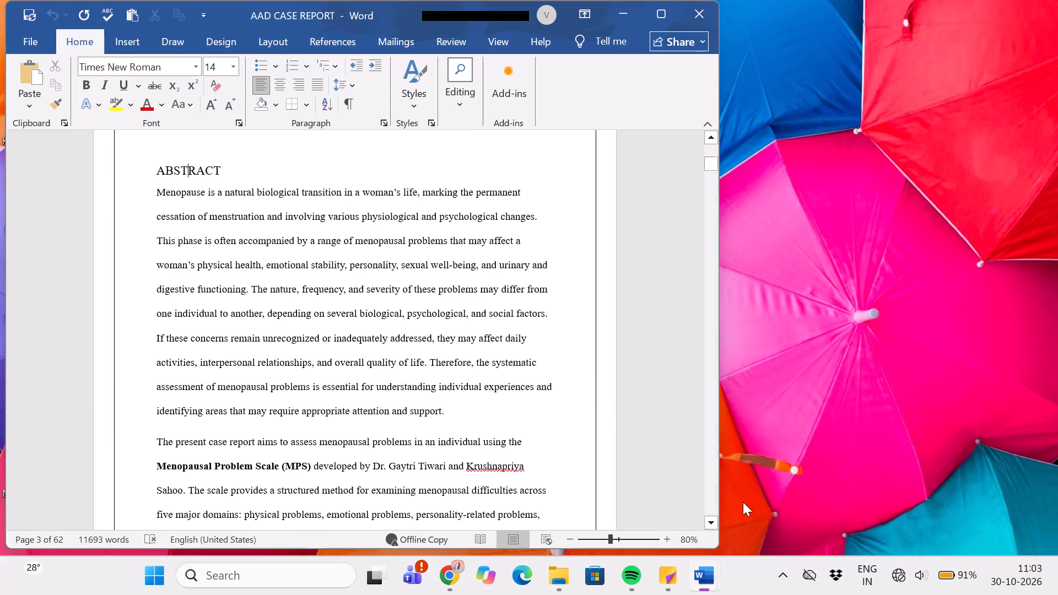
{"action": "scroll", "coordinate": [407, 427], "scroll_direction": "down", "scroll_amount": 8}
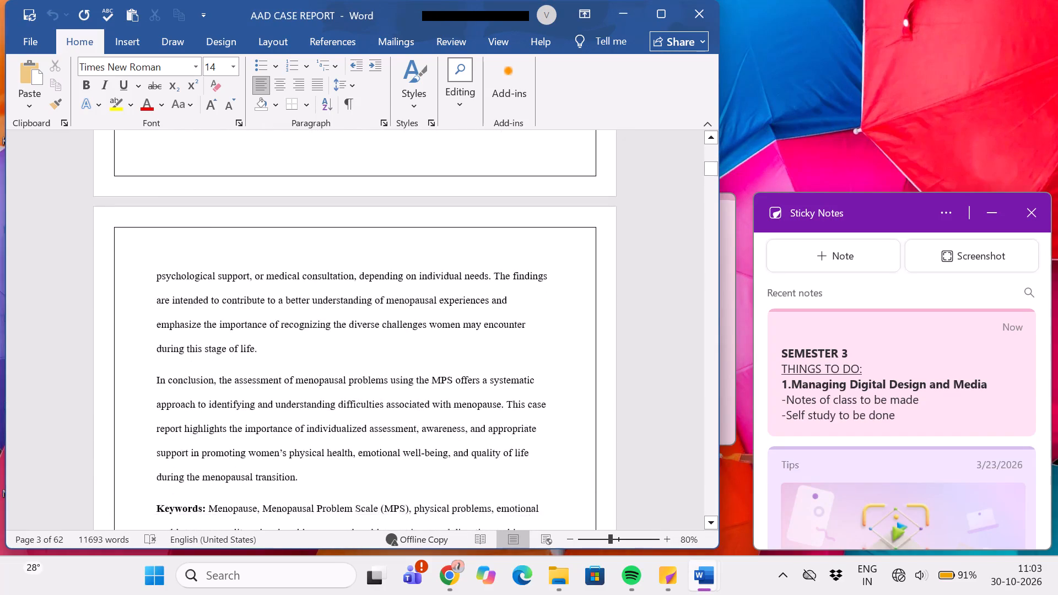
{"action": "scroll", "coordinate": [407, 427], "scroll_direction": "down", "scroll_amount": 7}
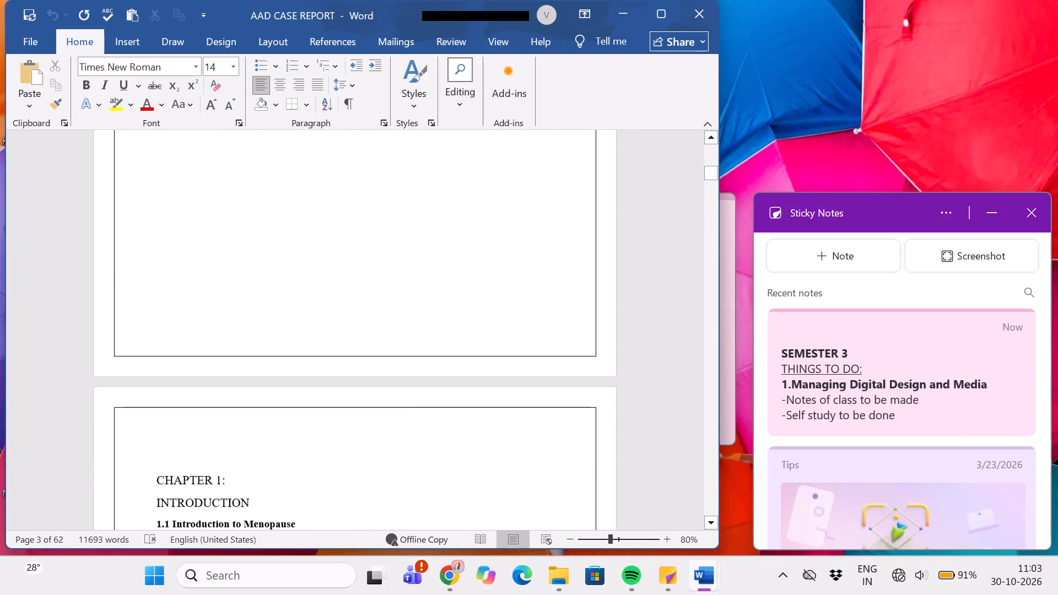
{"action": "scroll", "coordinate": [407, 427], "scroll_direction": "down", "scroll_amount": 1}
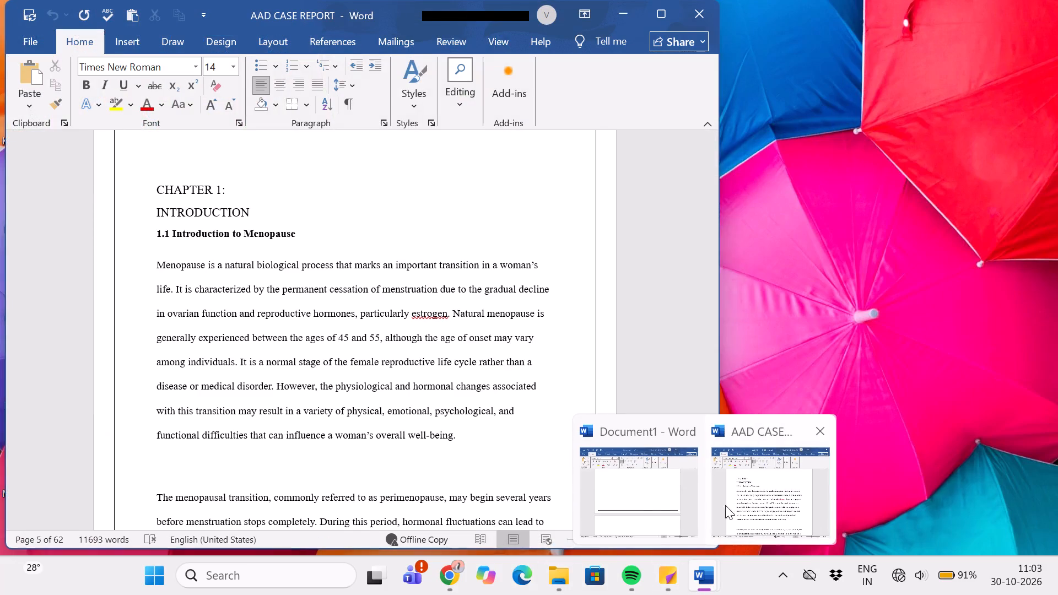
Add the heading lines "CHAPTER 1:" and "INTRODUCTION" at the start of page 4 in the new document.
{"action": "left_click", "coordinate": [658, 502]}
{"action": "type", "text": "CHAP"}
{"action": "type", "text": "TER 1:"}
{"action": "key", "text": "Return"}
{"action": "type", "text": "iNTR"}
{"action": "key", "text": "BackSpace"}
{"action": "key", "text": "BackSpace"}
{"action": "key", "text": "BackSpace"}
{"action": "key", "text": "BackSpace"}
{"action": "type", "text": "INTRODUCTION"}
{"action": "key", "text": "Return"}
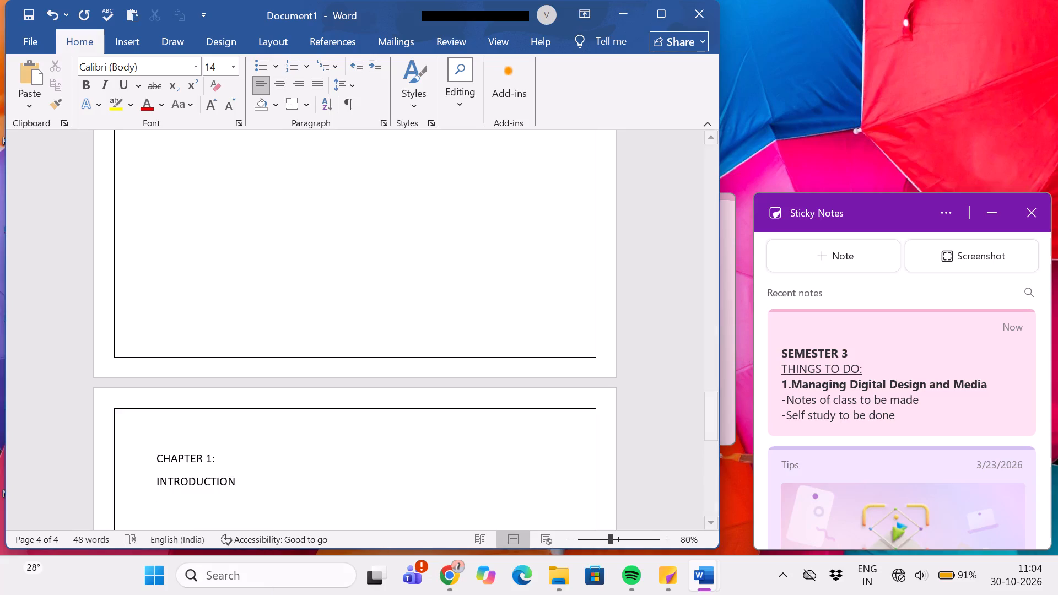
Bring up the laptop's available Wi-Fi networks and select the first secured network in the list for connection.
{"action": "left_click", "coordinate": [900, 580]}
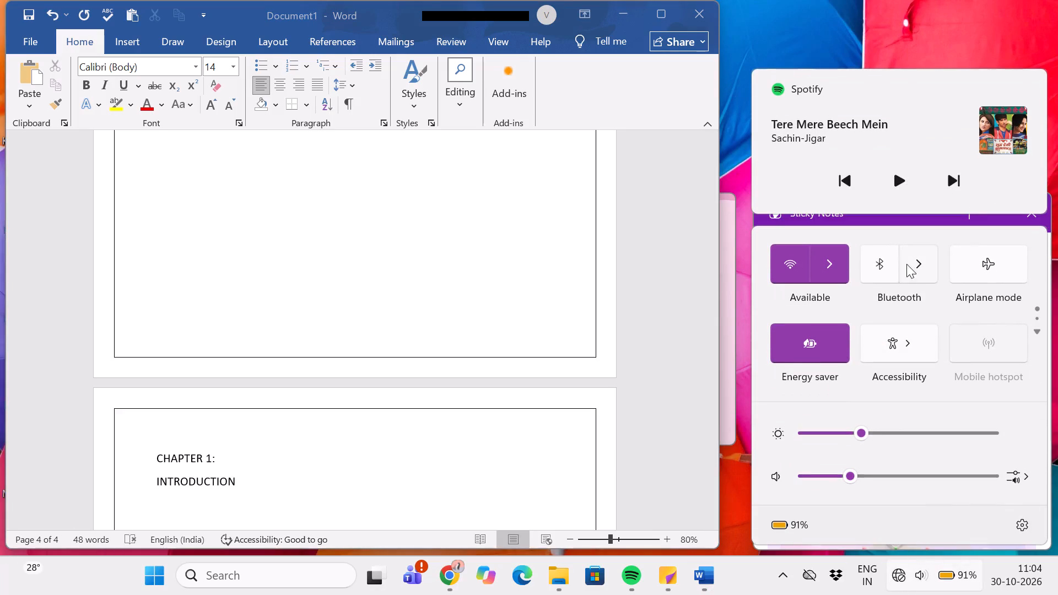
{"action": "left_click", "coordinate": [910, 272]}
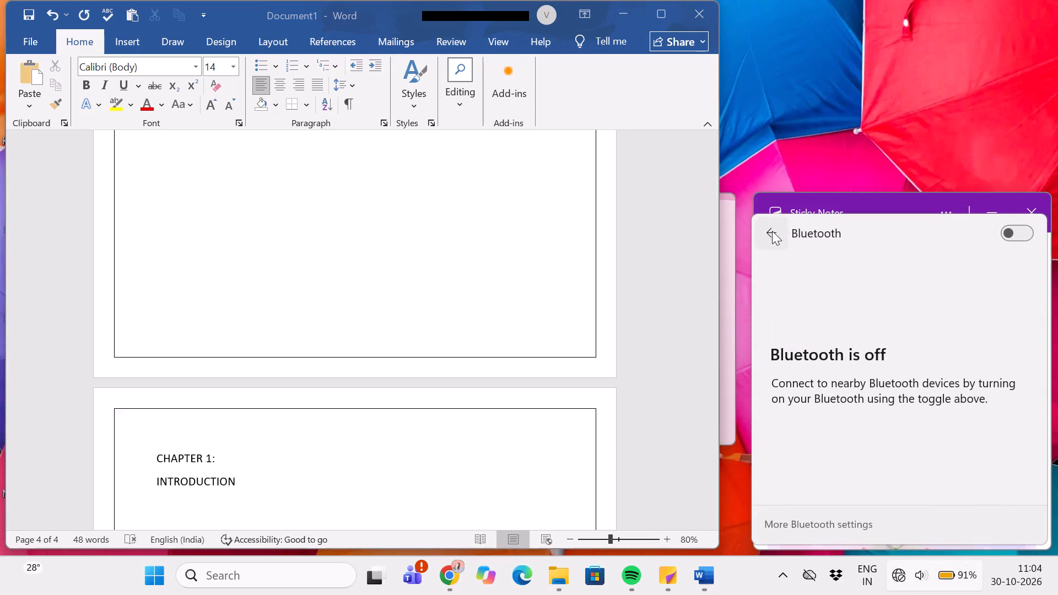
{"action": "left_click", "coordinate": [772, 231]}
{"action": "left_click", "coordinate": [828, 268]}
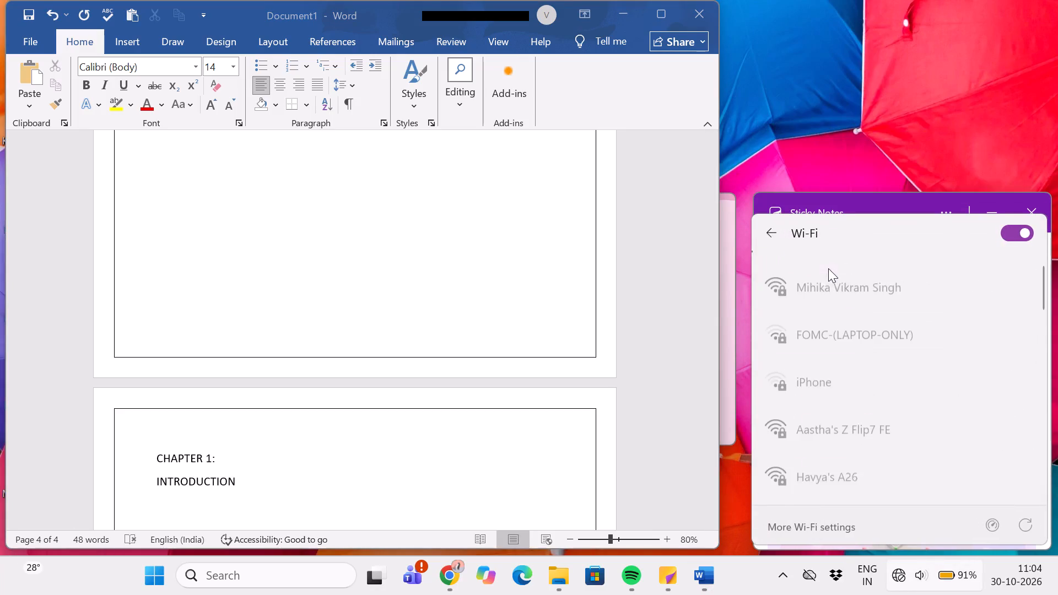
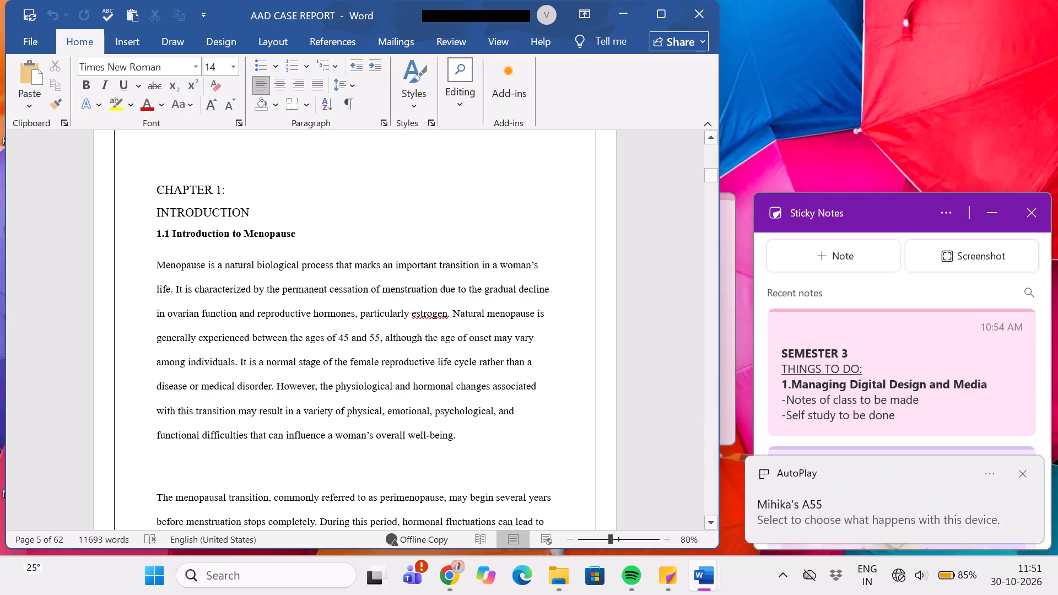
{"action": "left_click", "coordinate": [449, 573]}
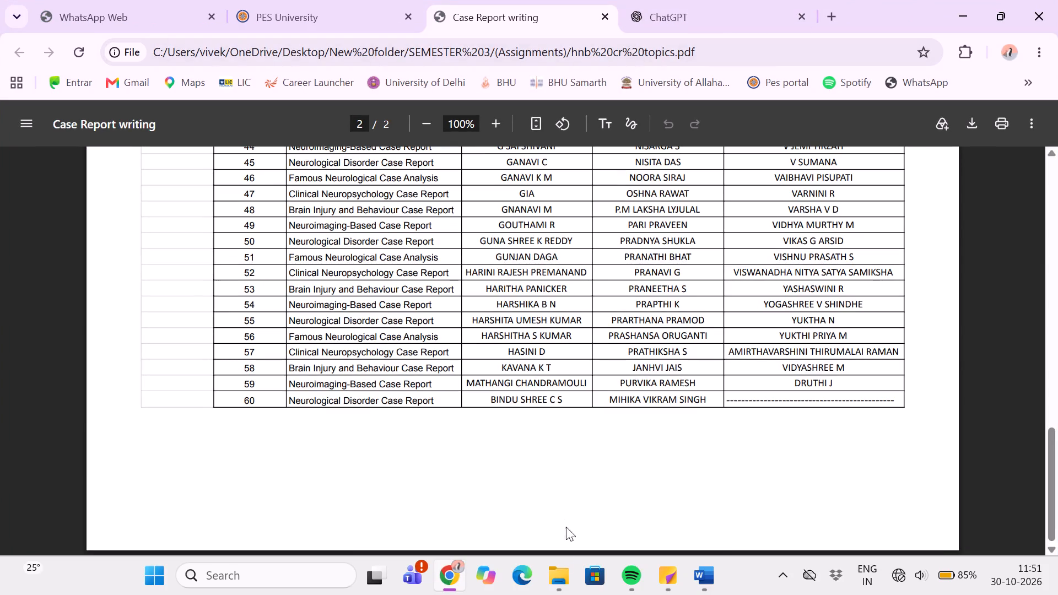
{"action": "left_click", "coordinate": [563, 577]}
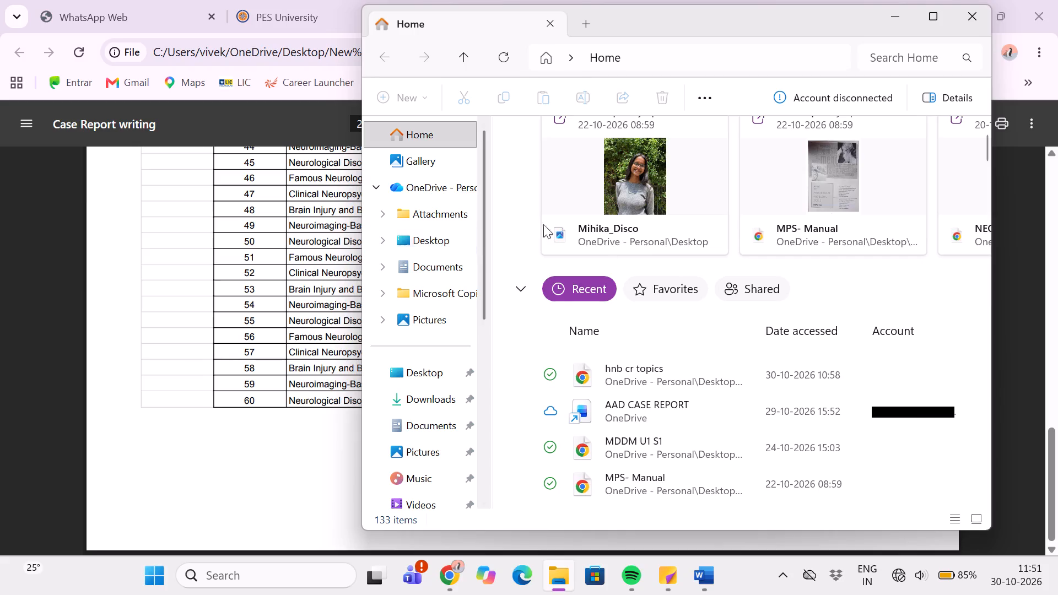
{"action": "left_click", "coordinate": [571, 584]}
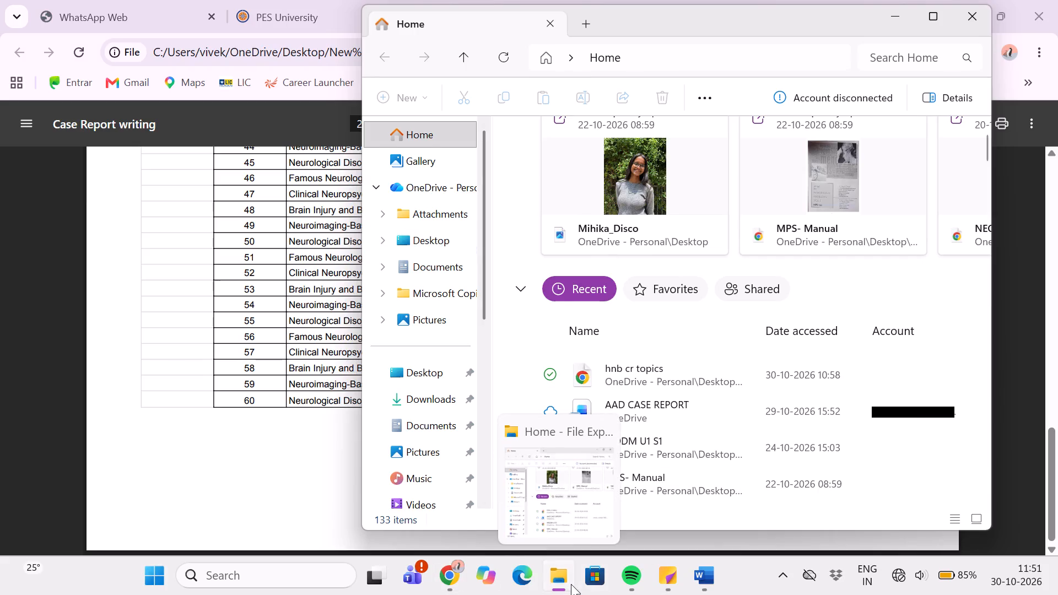
Minimize the browser and the AAD case report windows to clear the view to the desktop.
{"action": "left_click", "coordinate": [968, 15]}
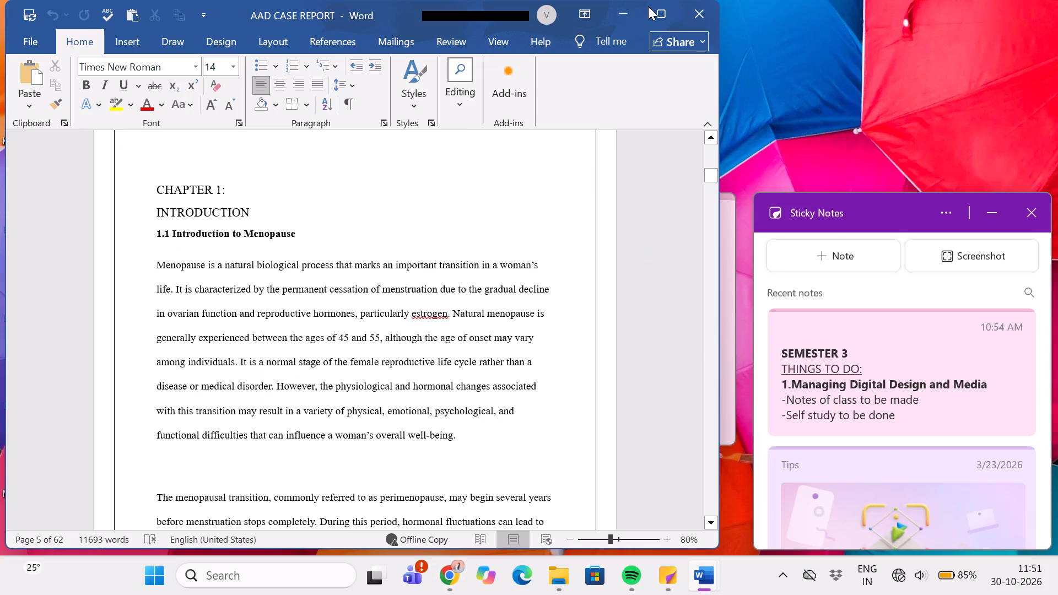
{"action": "left_click", "coordinate": [630, 7]}
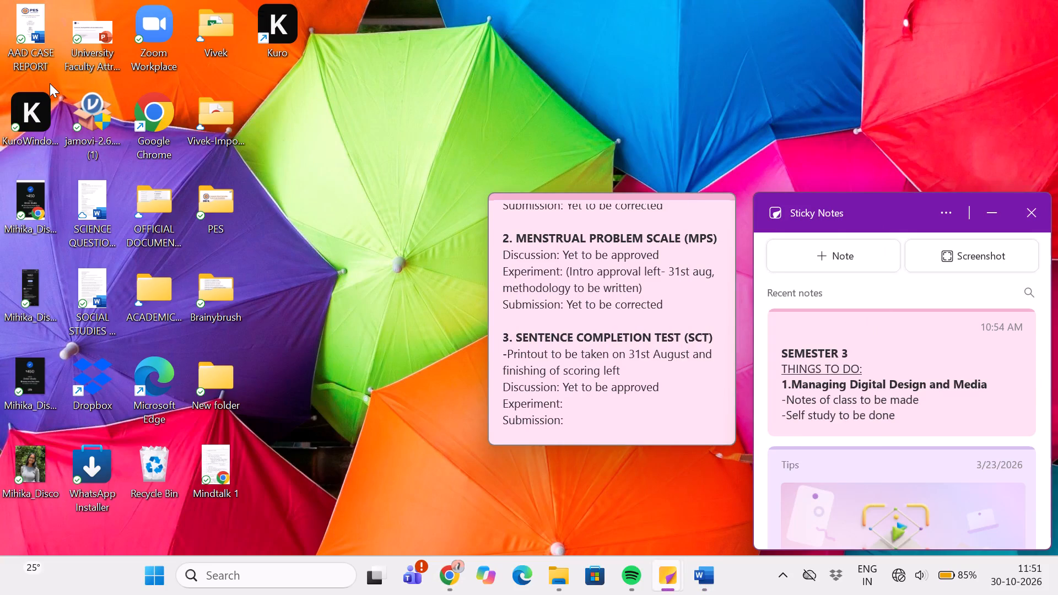
{"action": "left_click", "coordinate": [808, 30]}
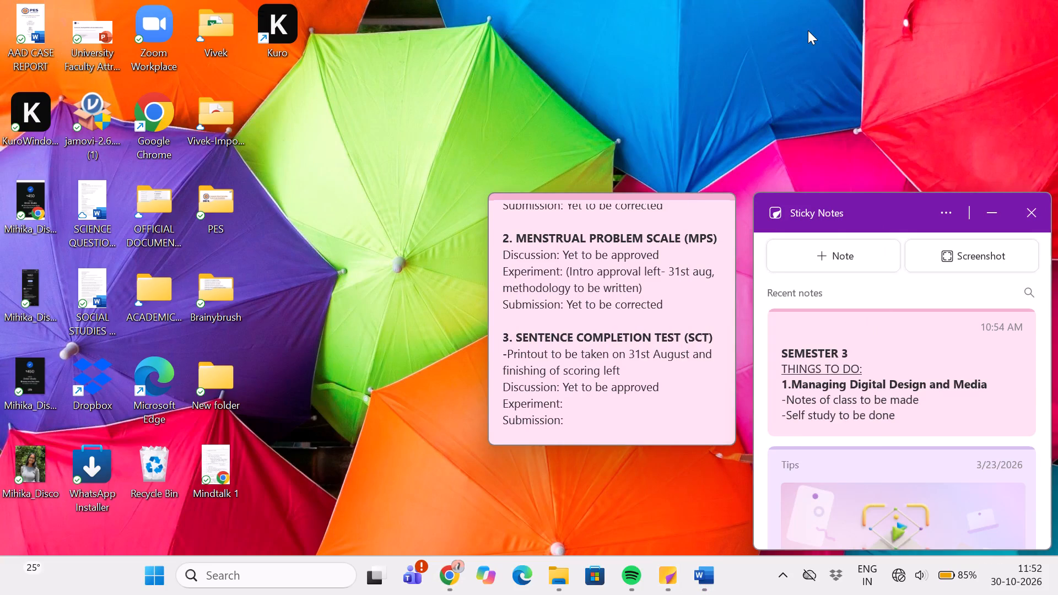